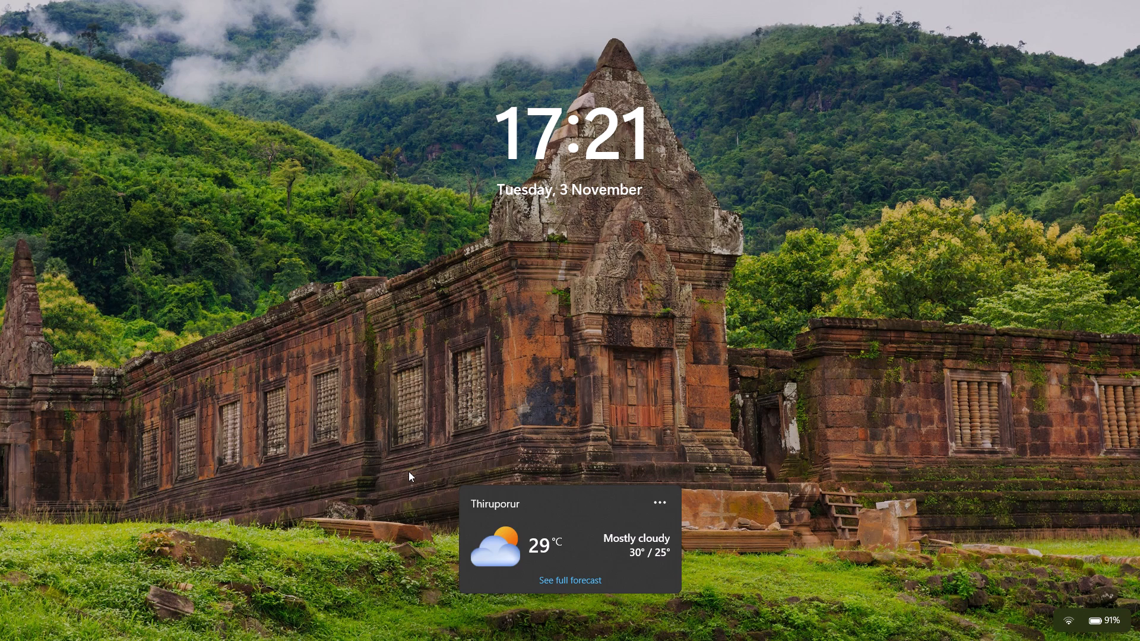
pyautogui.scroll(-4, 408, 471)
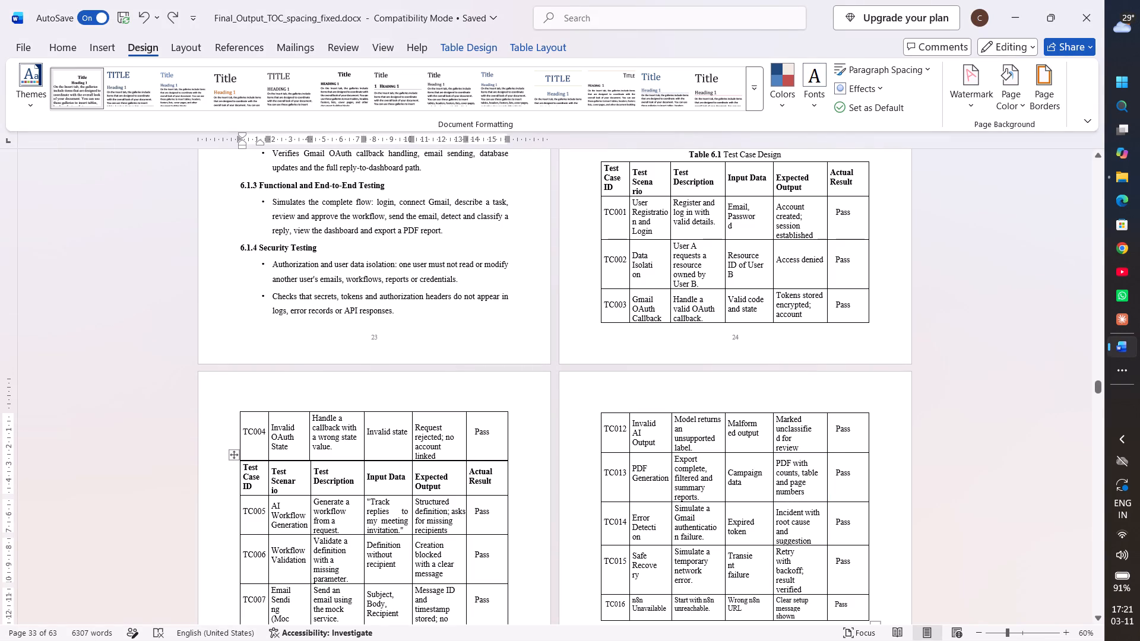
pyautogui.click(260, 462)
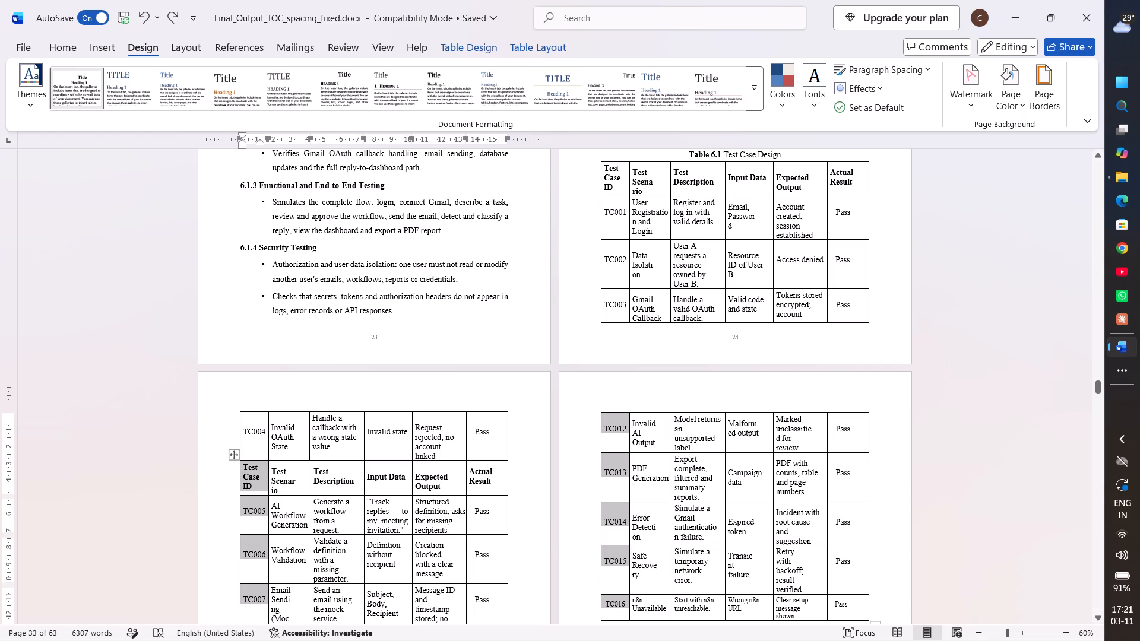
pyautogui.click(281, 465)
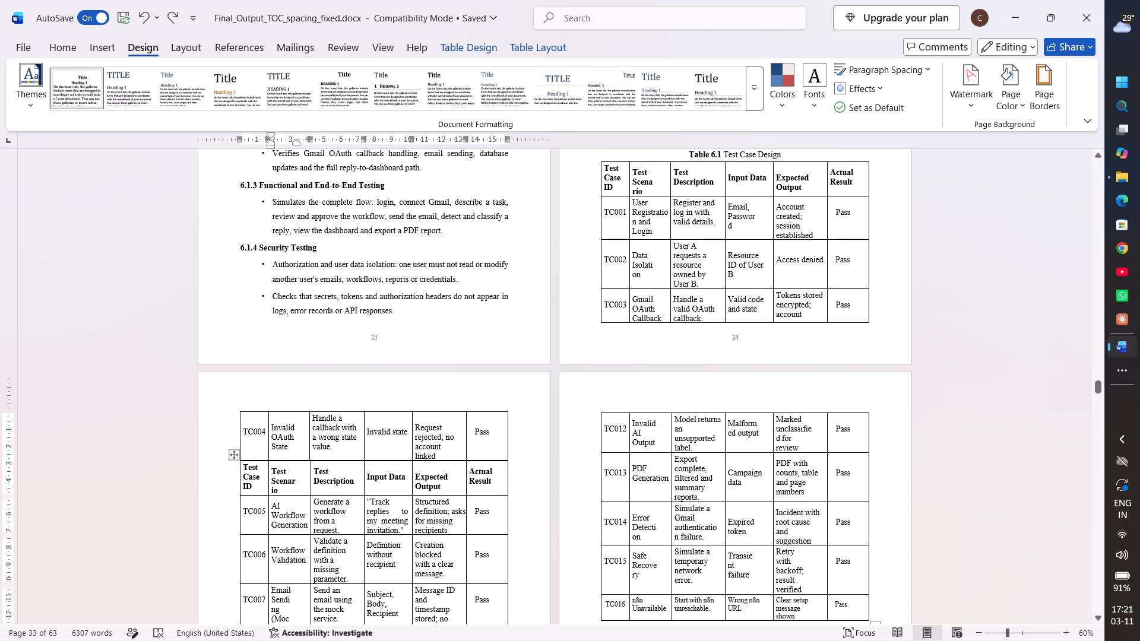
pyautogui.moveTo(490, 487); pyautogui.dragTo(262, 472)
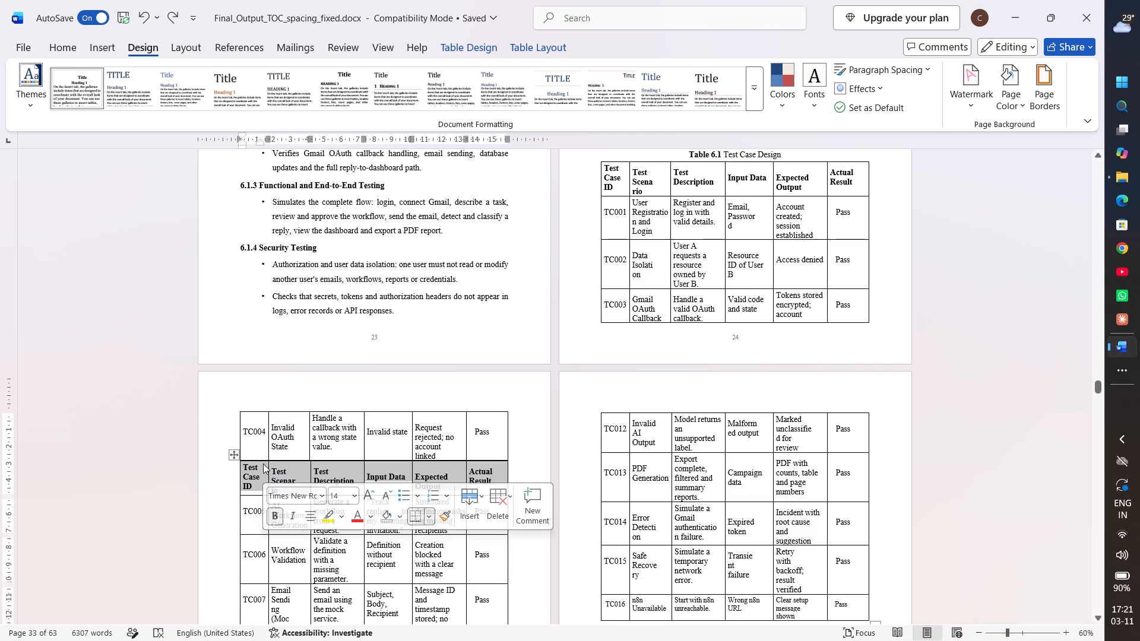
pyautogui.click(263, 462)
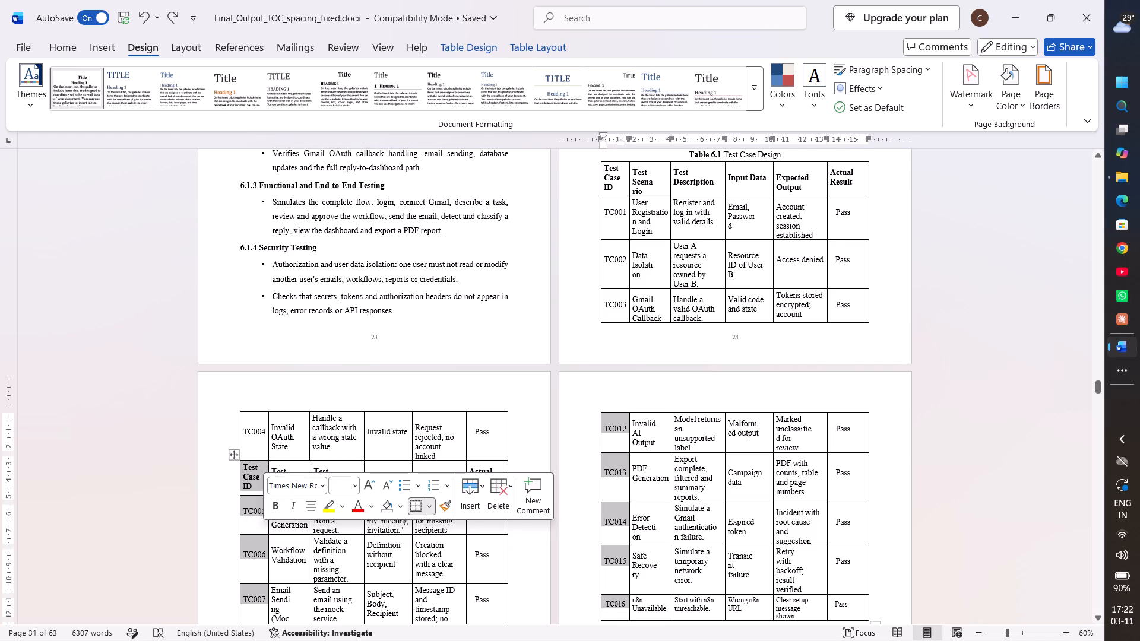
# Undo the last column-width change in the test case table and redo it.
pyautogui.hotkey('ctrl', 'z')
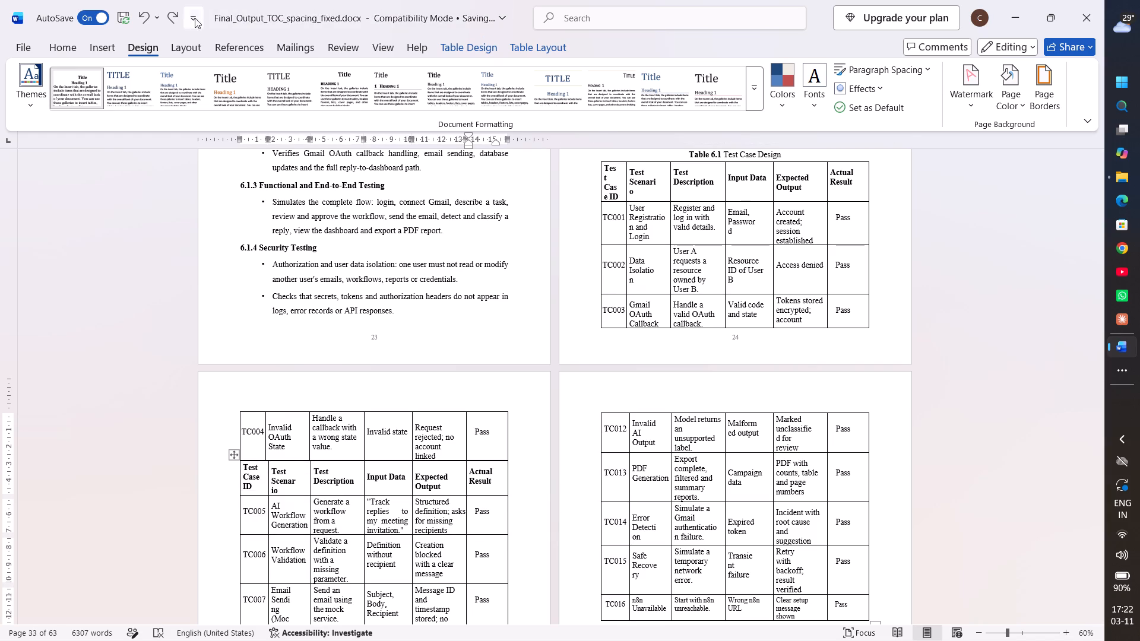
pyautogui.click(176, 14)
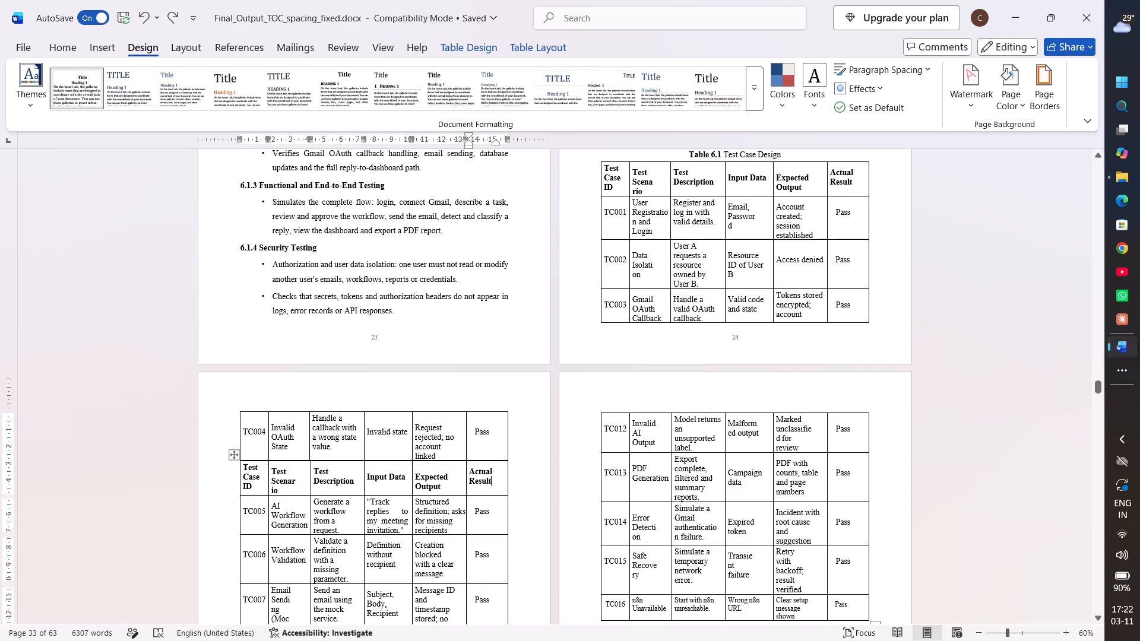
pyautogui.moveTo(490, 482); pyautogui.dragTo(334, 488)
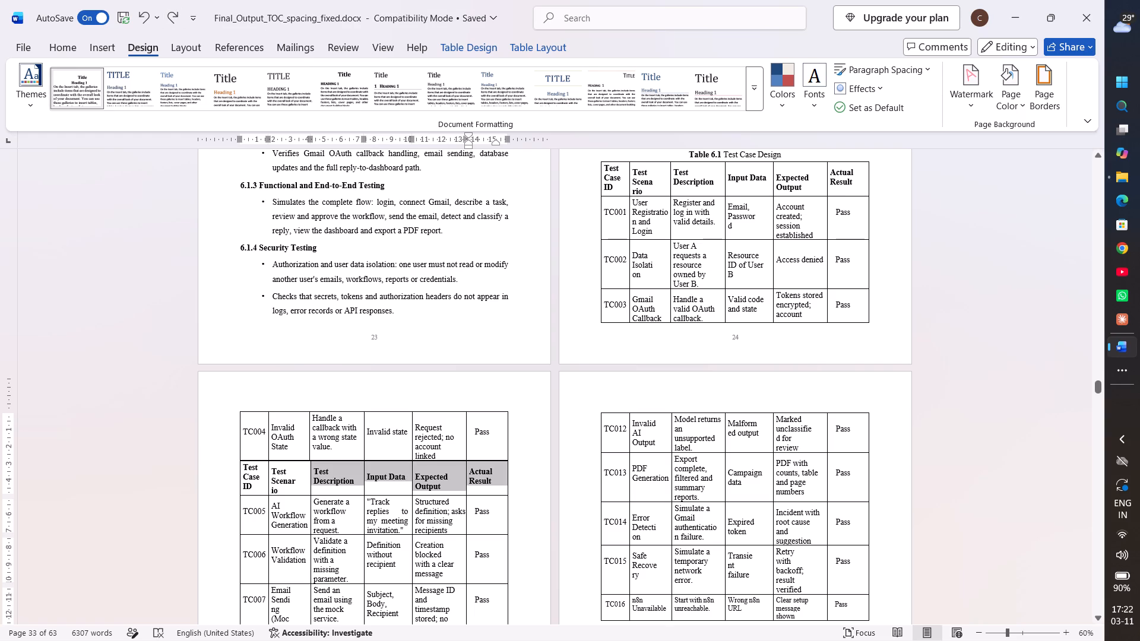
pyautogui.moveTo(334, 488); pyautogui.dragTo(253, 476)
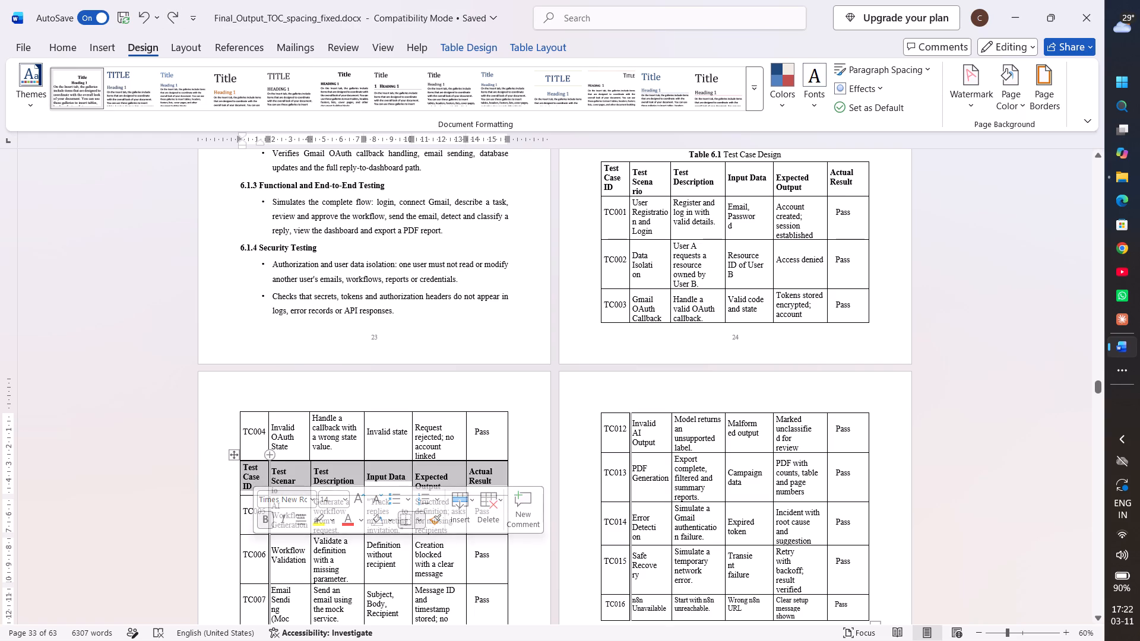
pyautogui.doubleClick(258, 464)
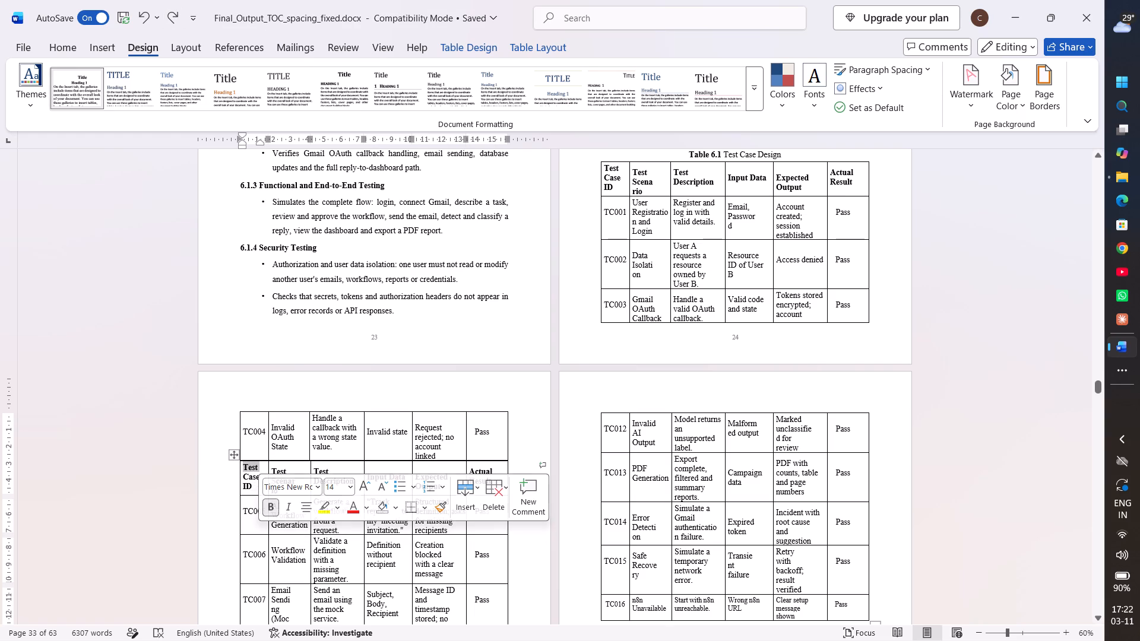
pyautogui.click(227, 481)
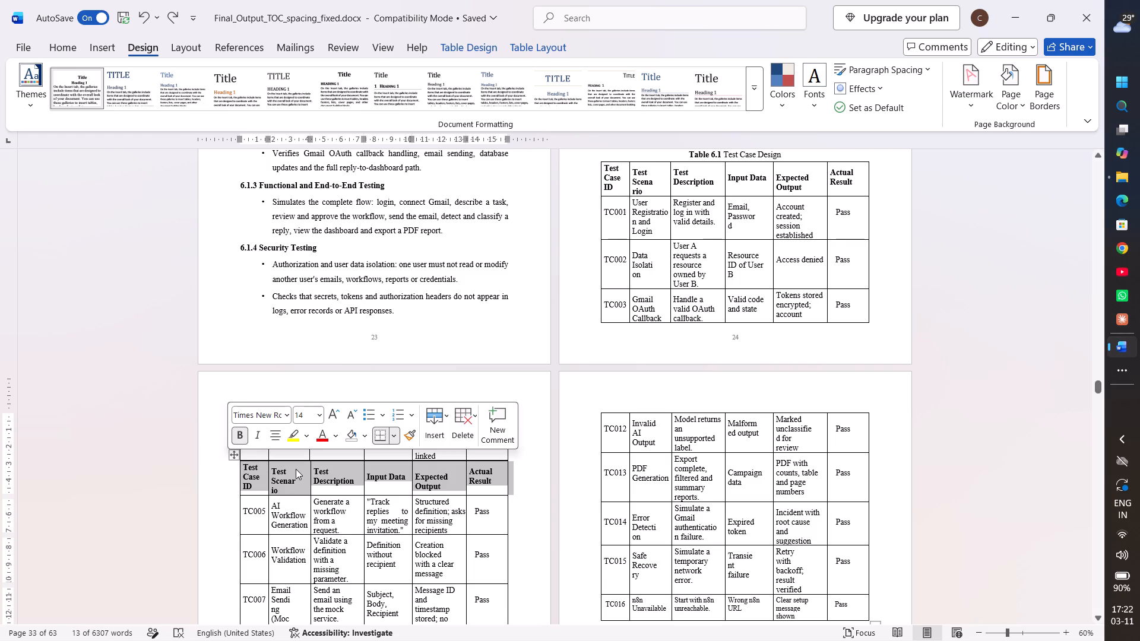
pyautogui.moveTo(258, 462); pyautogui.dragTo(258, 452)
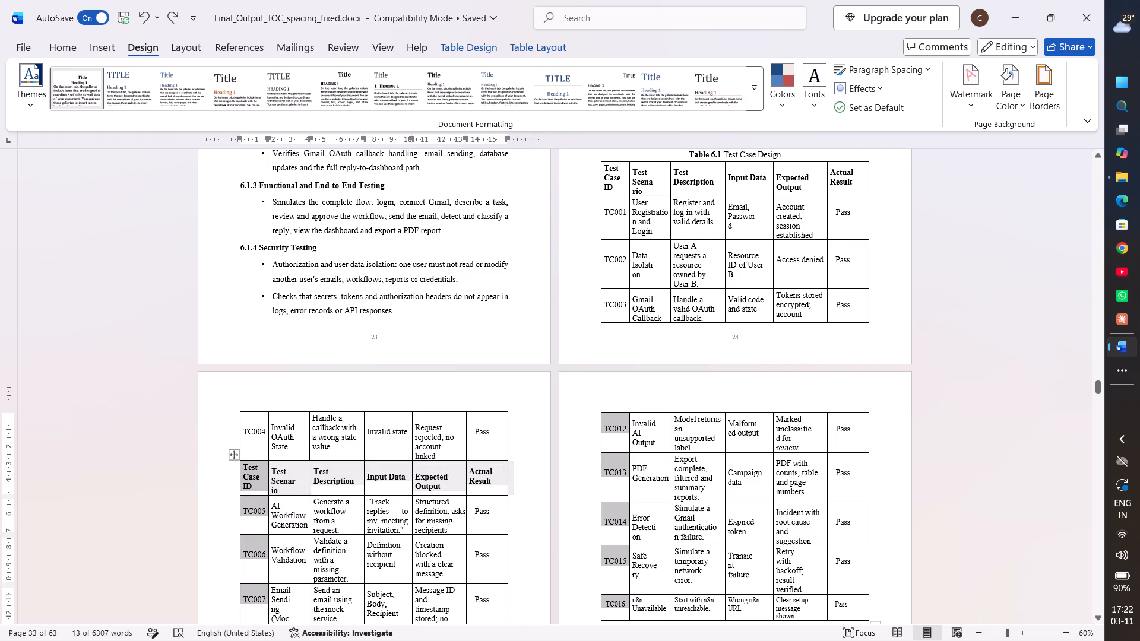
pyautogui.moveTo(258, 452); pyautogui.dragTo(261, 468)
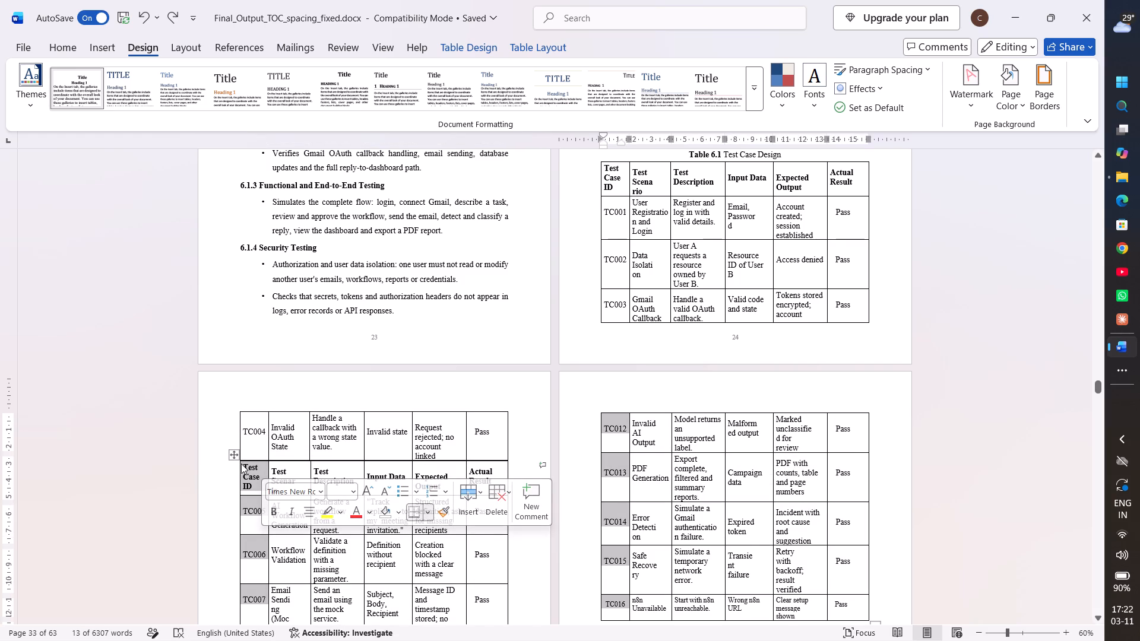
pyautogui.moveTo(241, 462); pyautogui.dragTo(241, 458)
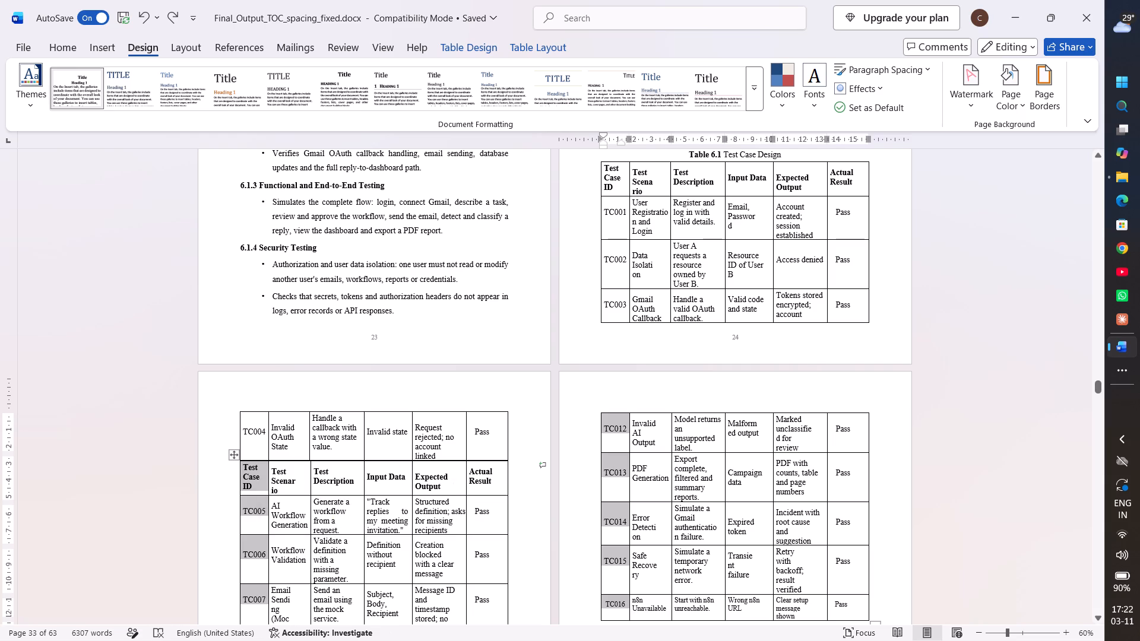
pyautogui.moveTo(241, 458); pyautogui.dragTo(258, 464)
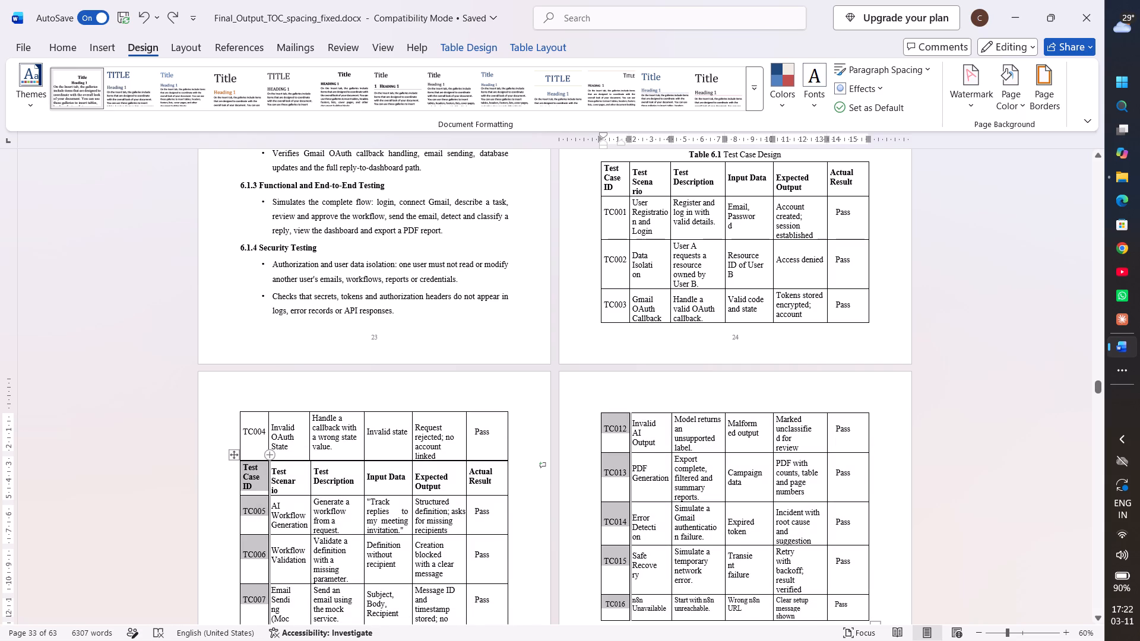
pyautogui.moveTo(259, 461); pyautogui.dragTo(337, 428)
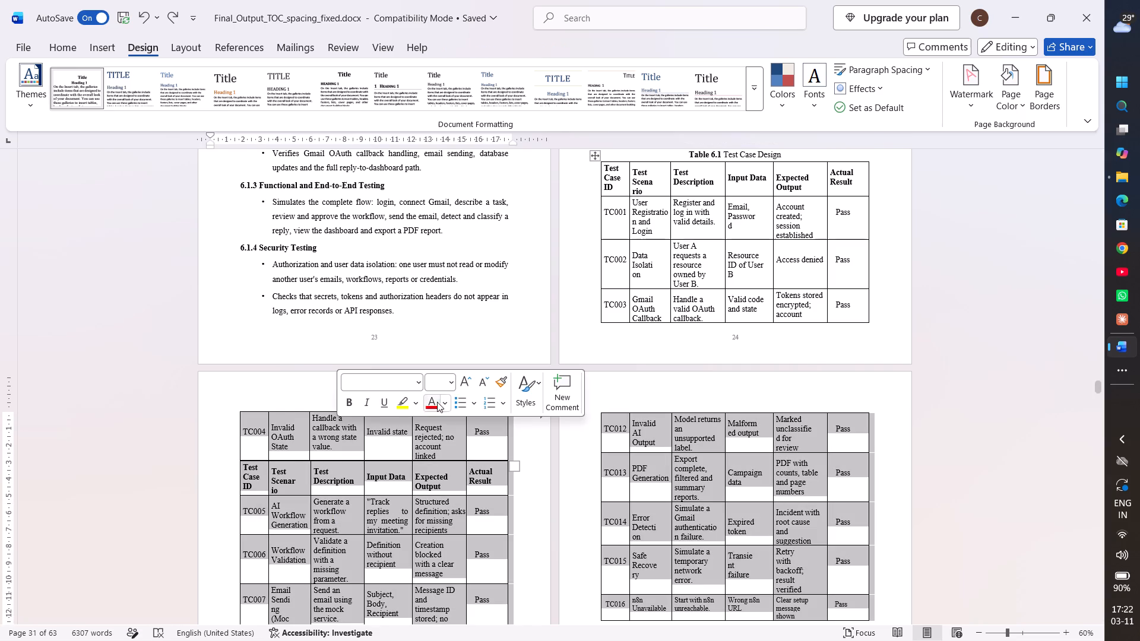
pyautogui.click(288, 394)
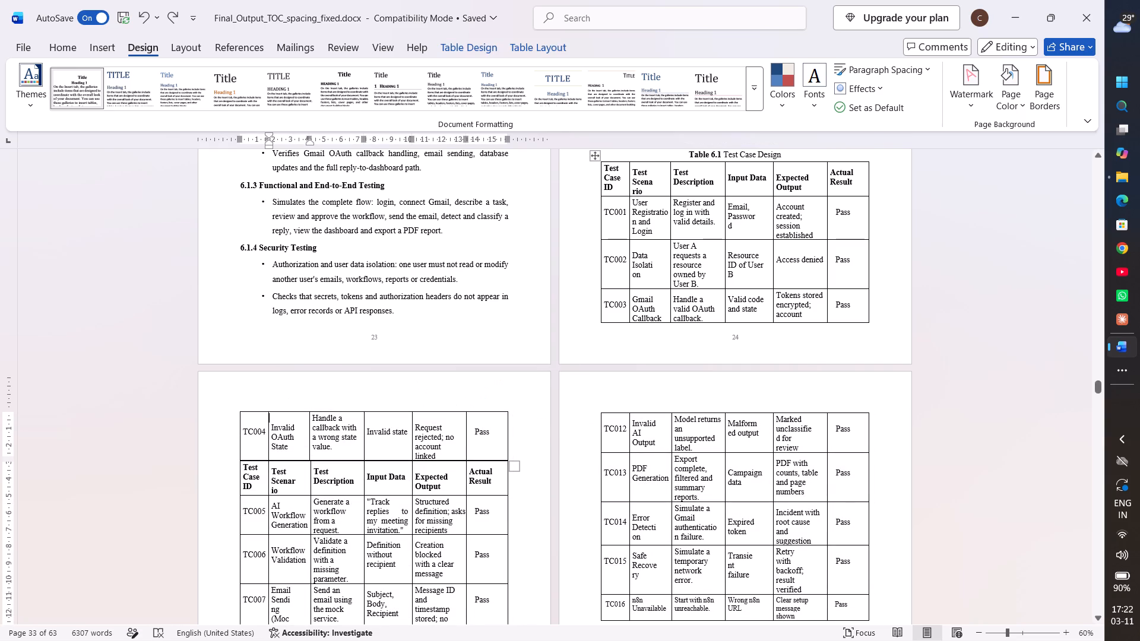
# Cut the contents of the repeated header row between TC004 and TC005 and delete that entire row.
pyautogui.click(495, 483)
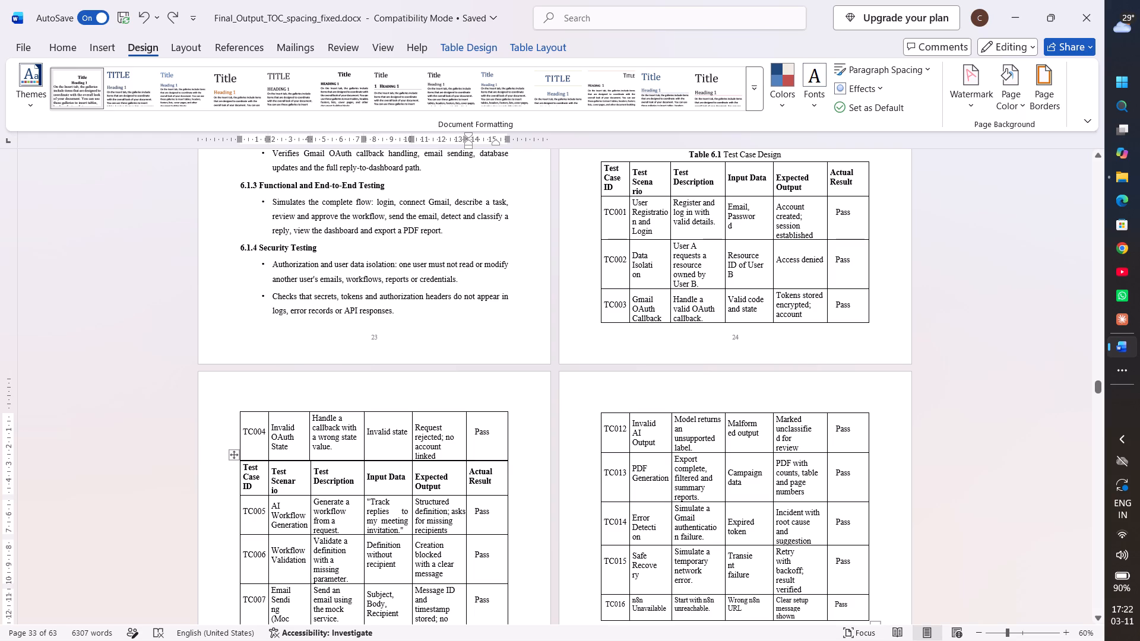
pyautogui.moveTo(495, 483); pyautogui.dragTo(264, 481)
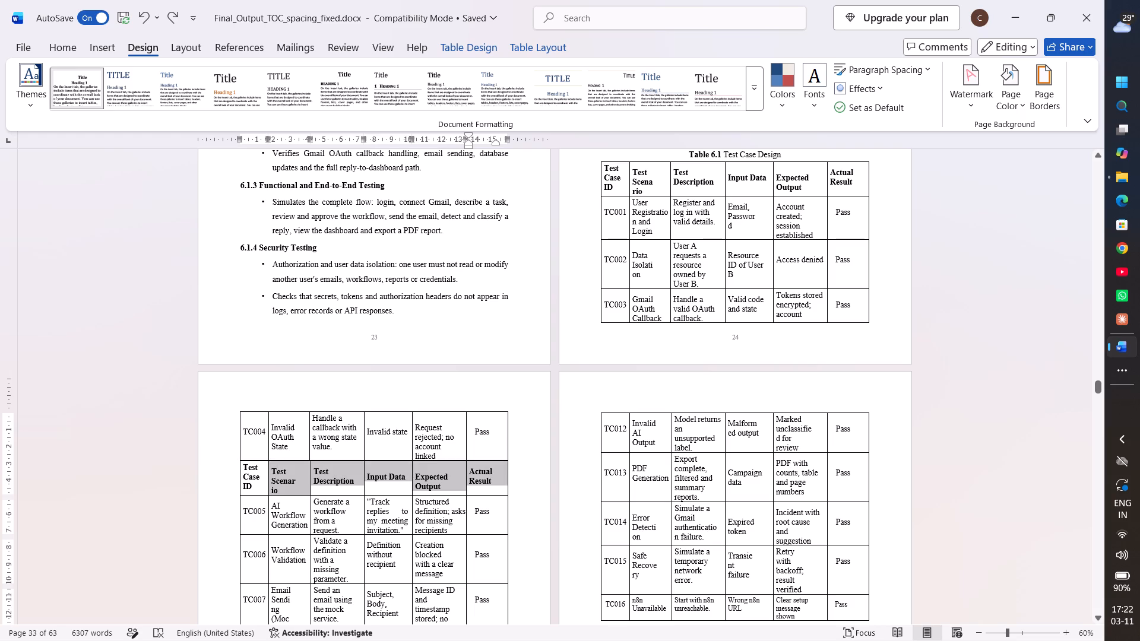
pyautogui.moveTo(264, 481); pyautogui.dragTo(258, 481)
pyautogui.hotkey('ctrl', 'x')
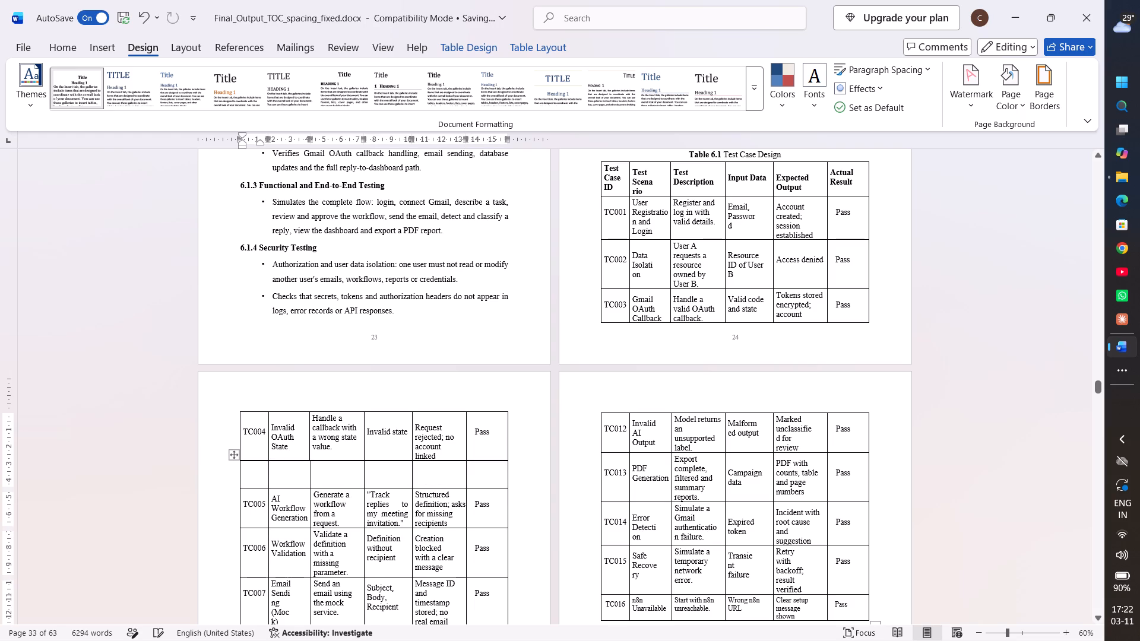
pyautogui.rightClick(258, 481)
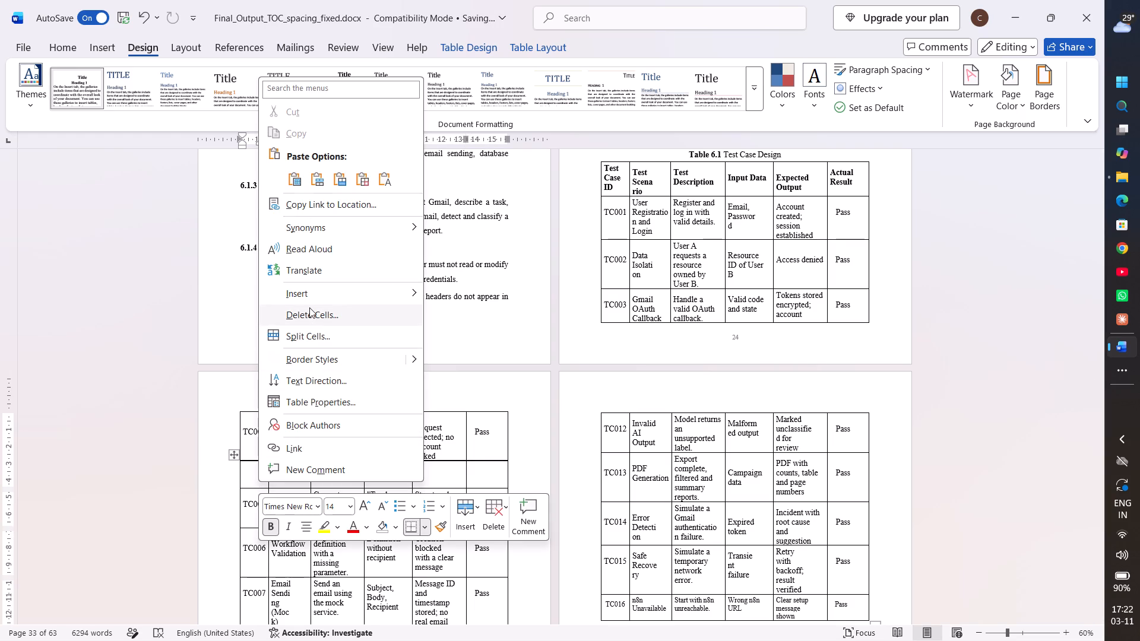
pyautogui.click(310, 320)
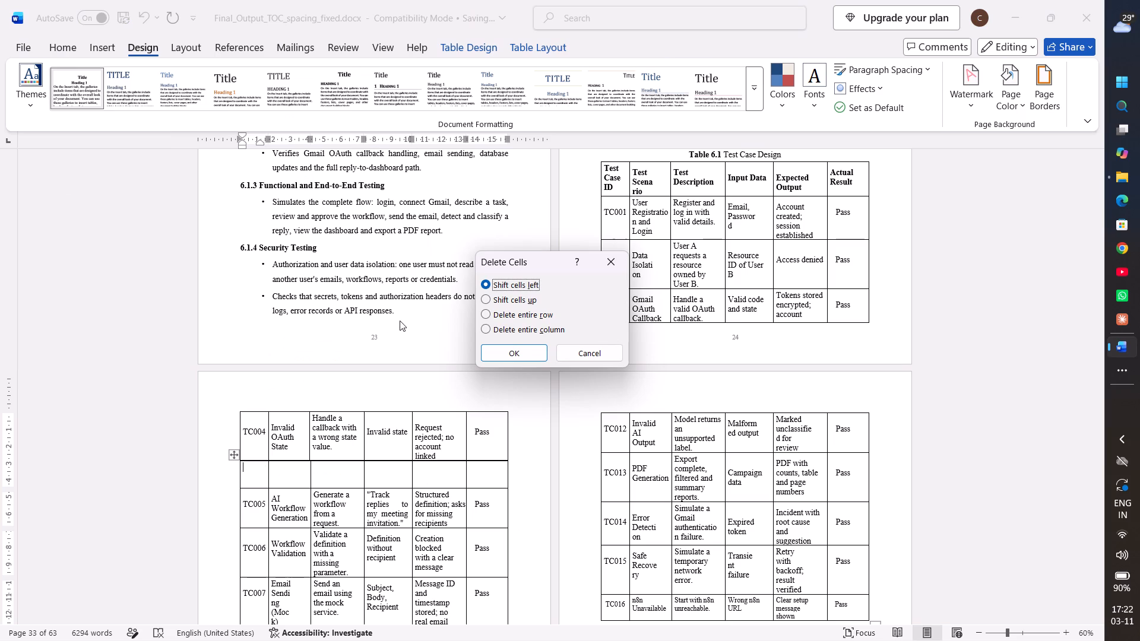
pyautogui.click(488, 319)
pyautogui.click(497, 351)
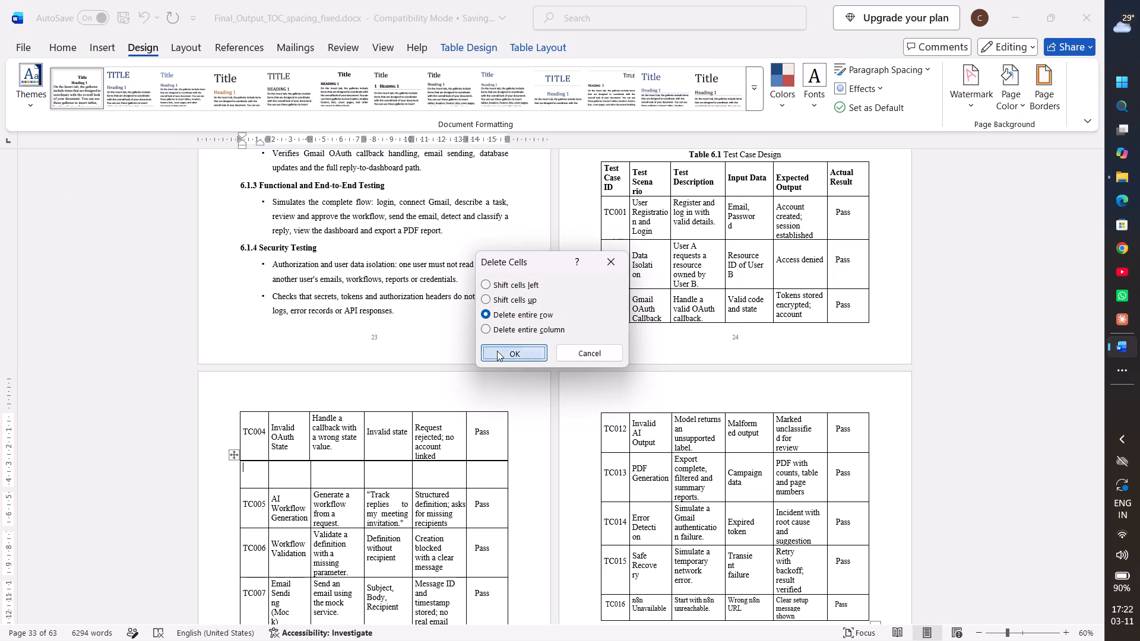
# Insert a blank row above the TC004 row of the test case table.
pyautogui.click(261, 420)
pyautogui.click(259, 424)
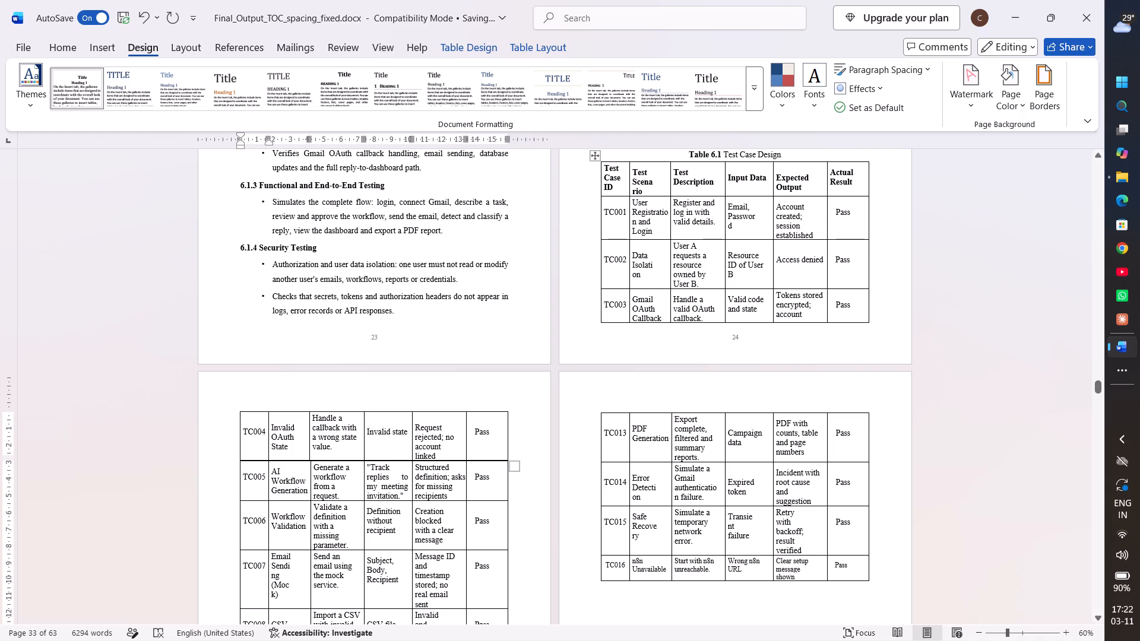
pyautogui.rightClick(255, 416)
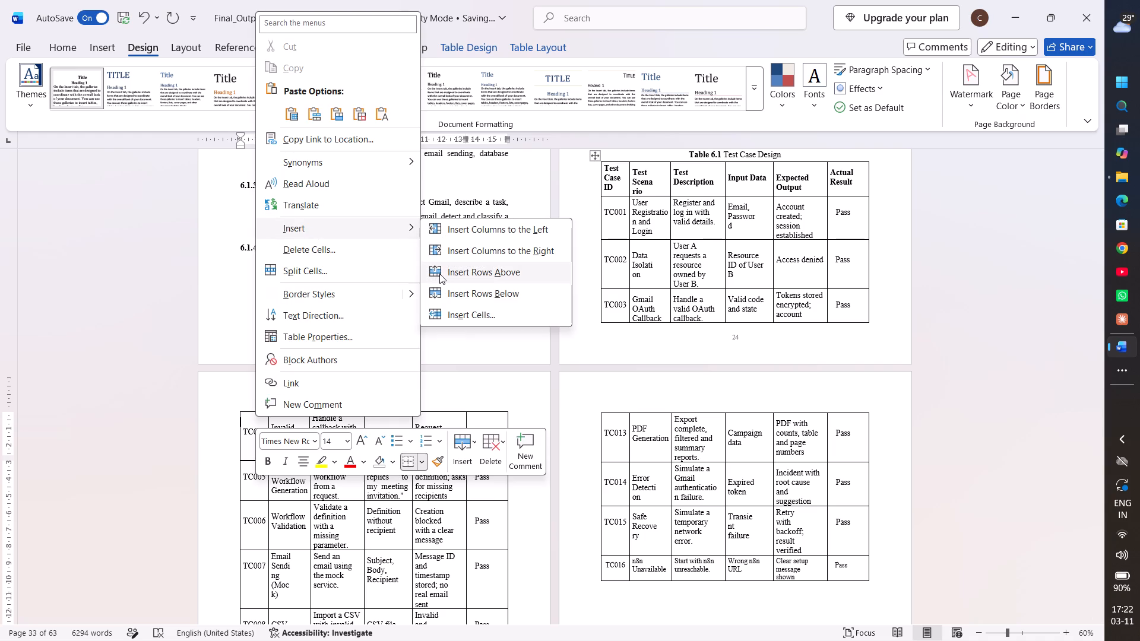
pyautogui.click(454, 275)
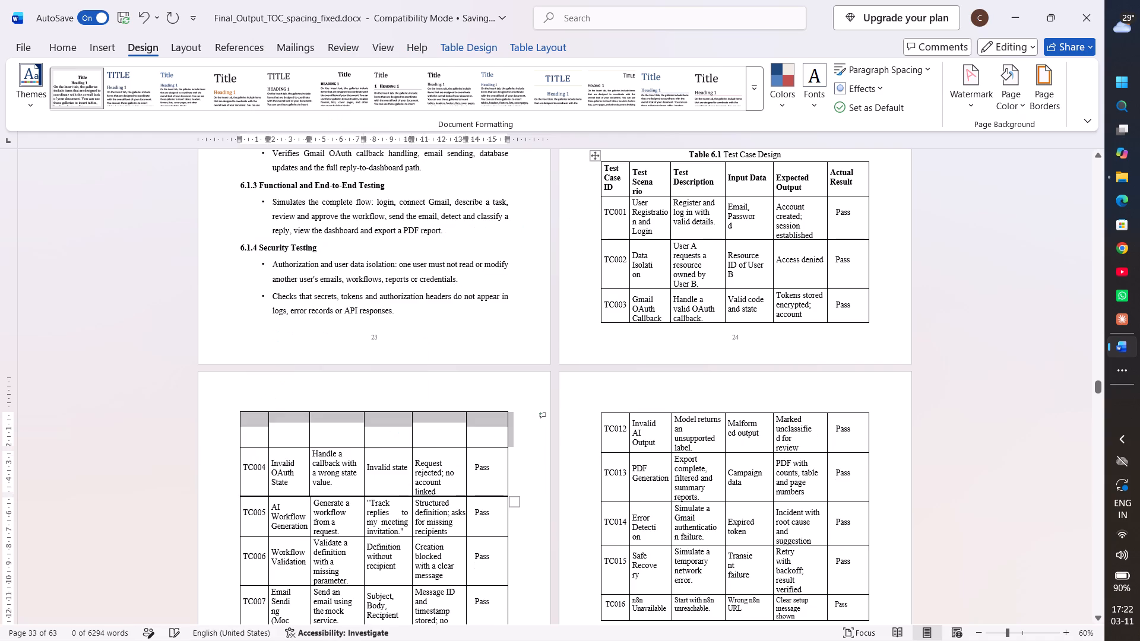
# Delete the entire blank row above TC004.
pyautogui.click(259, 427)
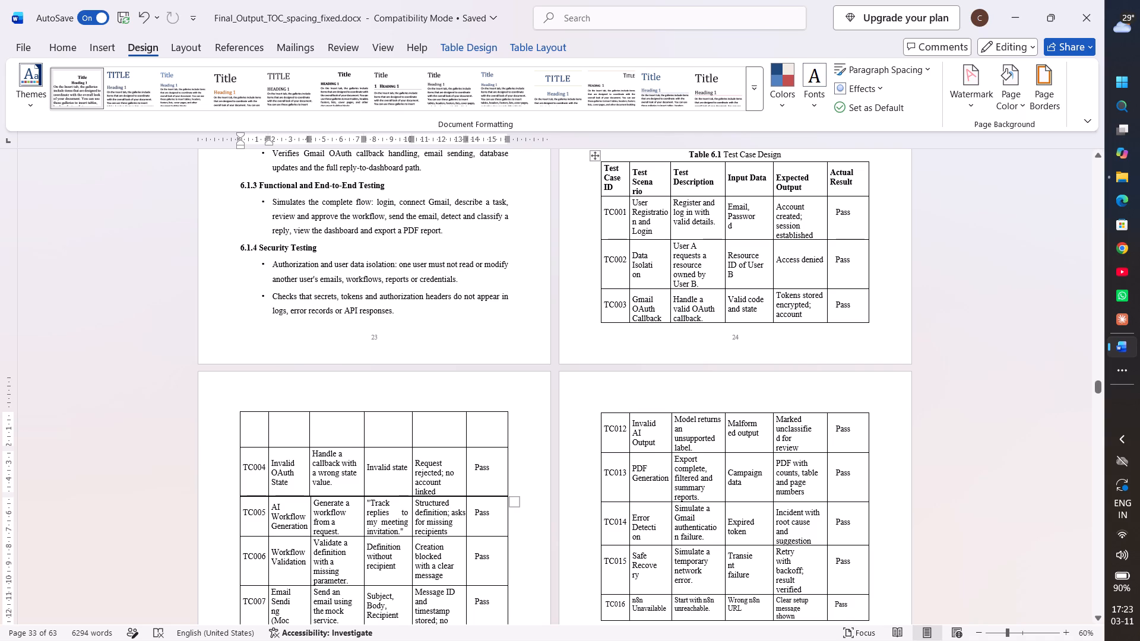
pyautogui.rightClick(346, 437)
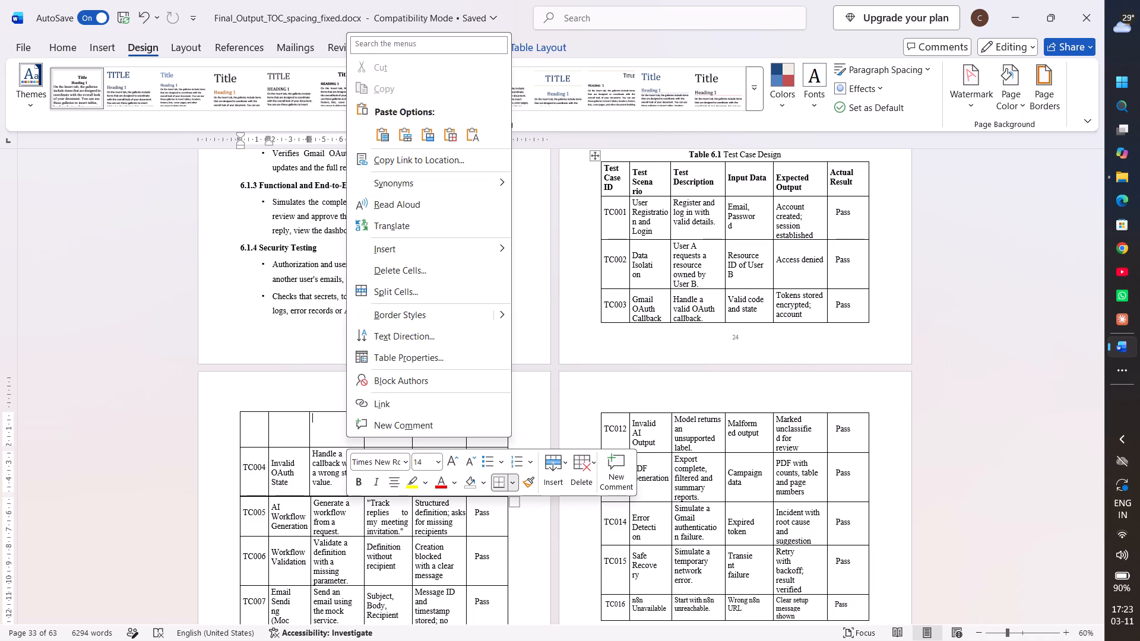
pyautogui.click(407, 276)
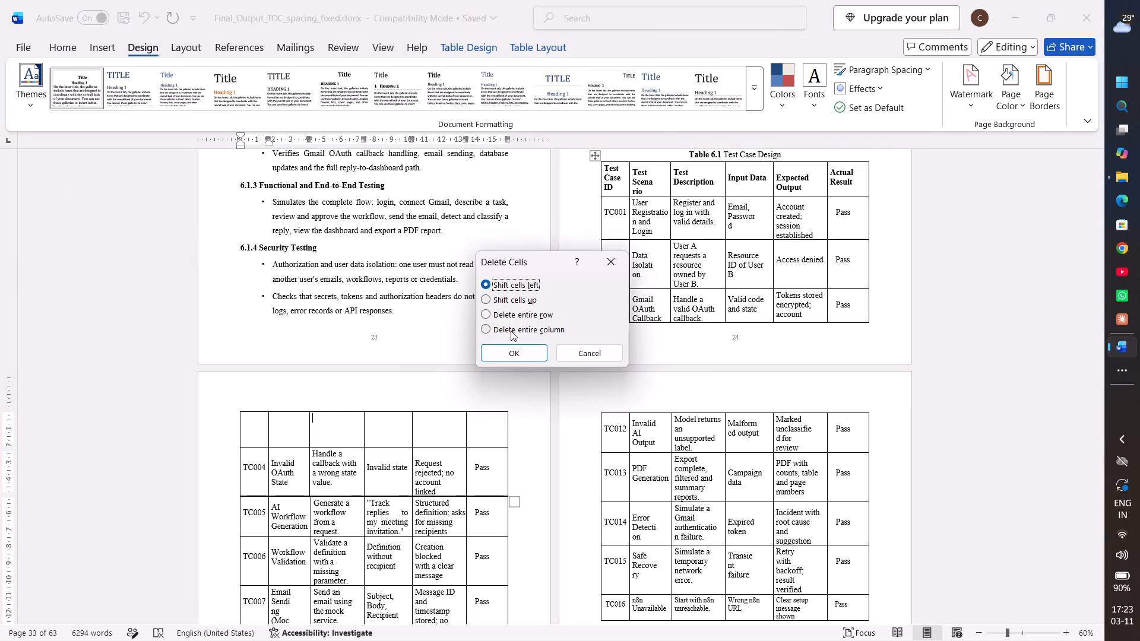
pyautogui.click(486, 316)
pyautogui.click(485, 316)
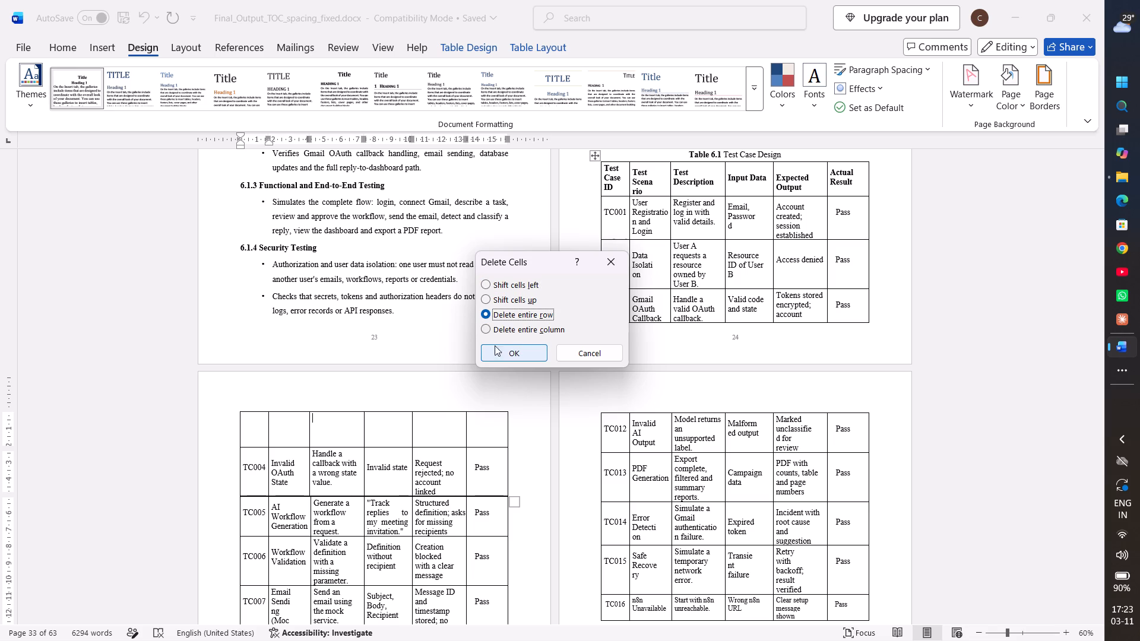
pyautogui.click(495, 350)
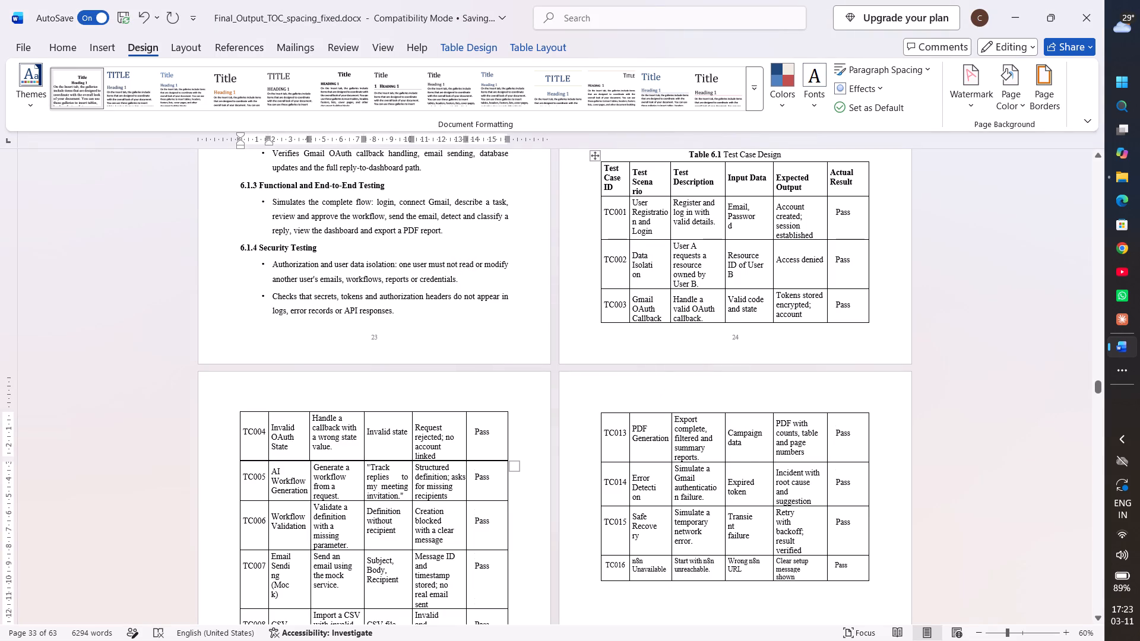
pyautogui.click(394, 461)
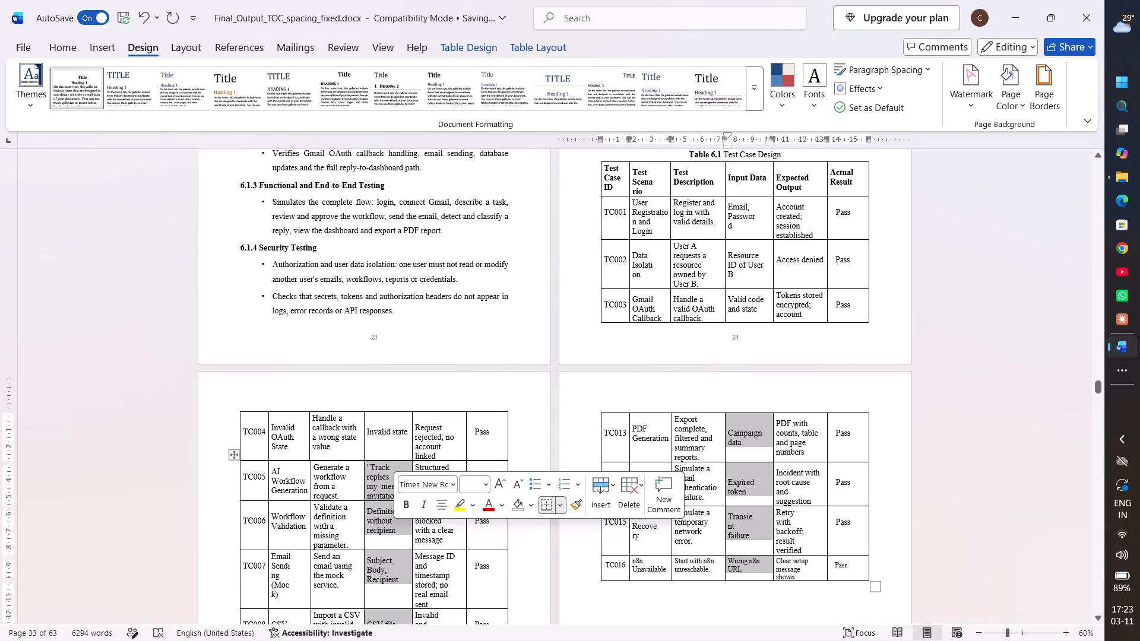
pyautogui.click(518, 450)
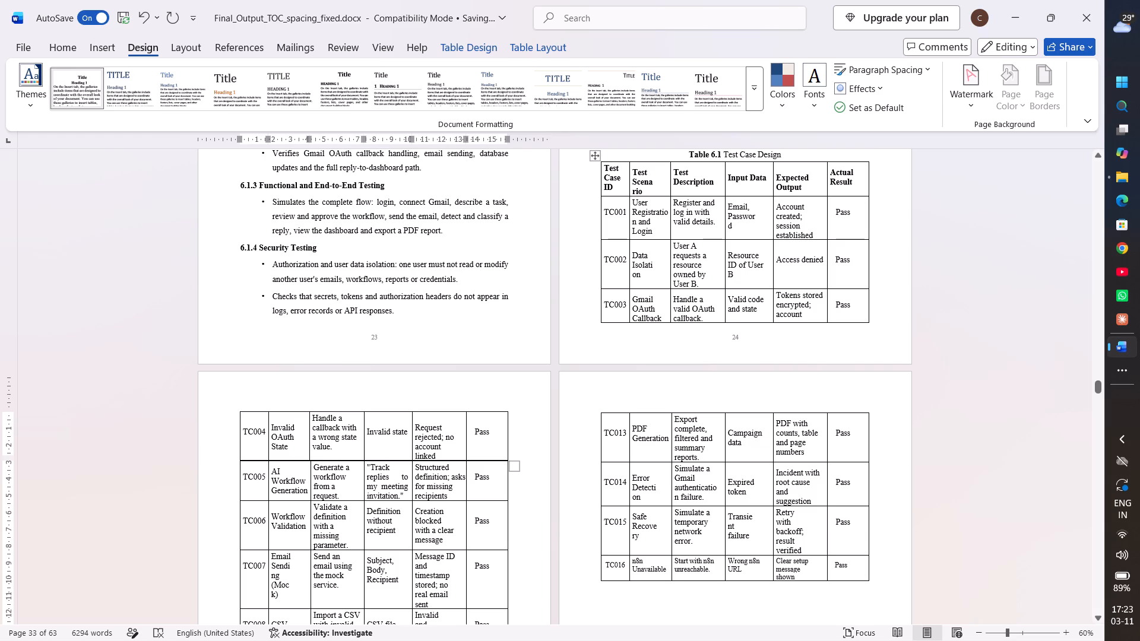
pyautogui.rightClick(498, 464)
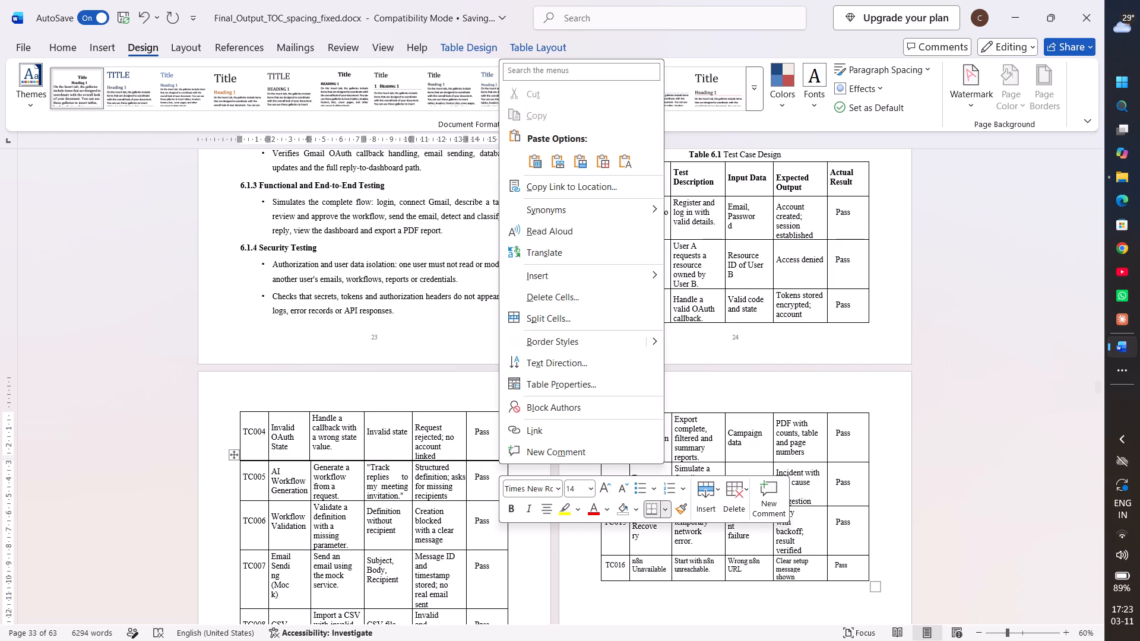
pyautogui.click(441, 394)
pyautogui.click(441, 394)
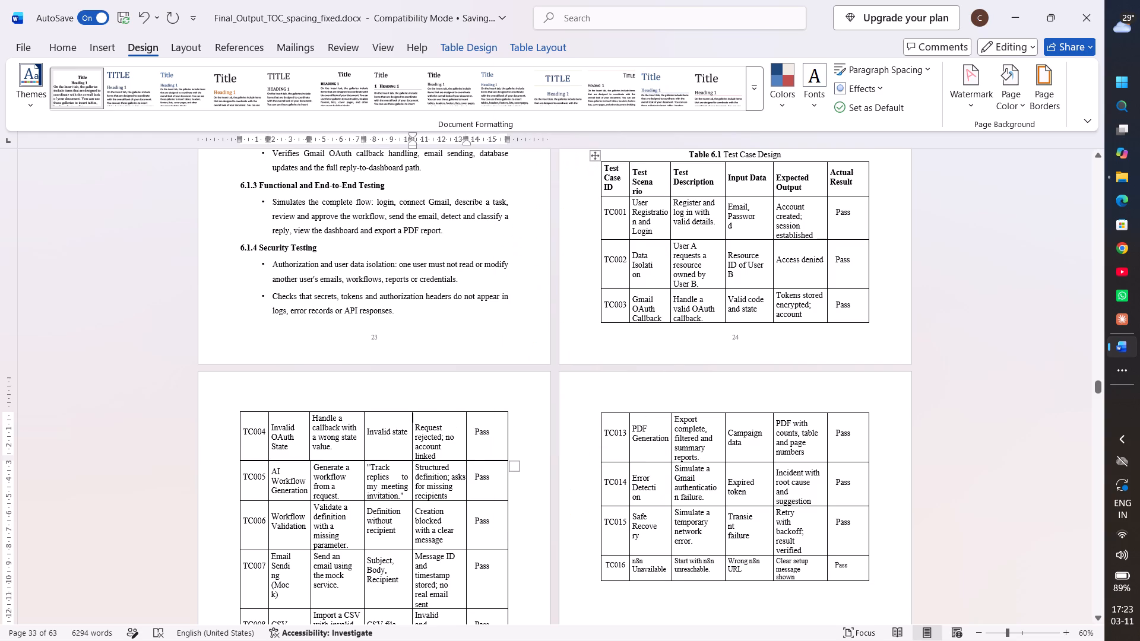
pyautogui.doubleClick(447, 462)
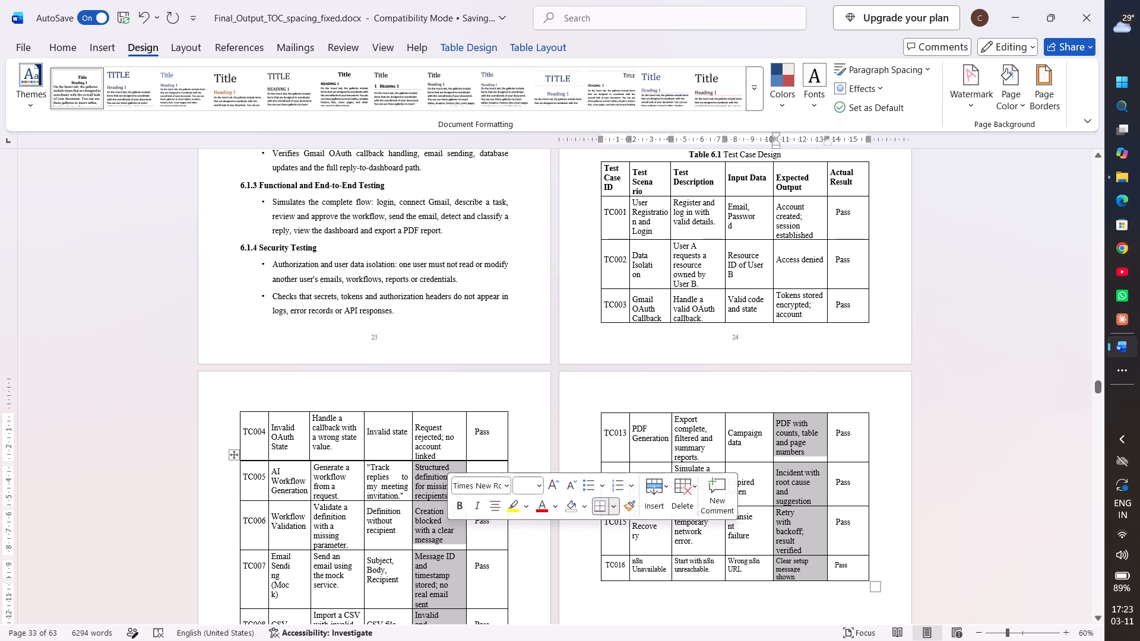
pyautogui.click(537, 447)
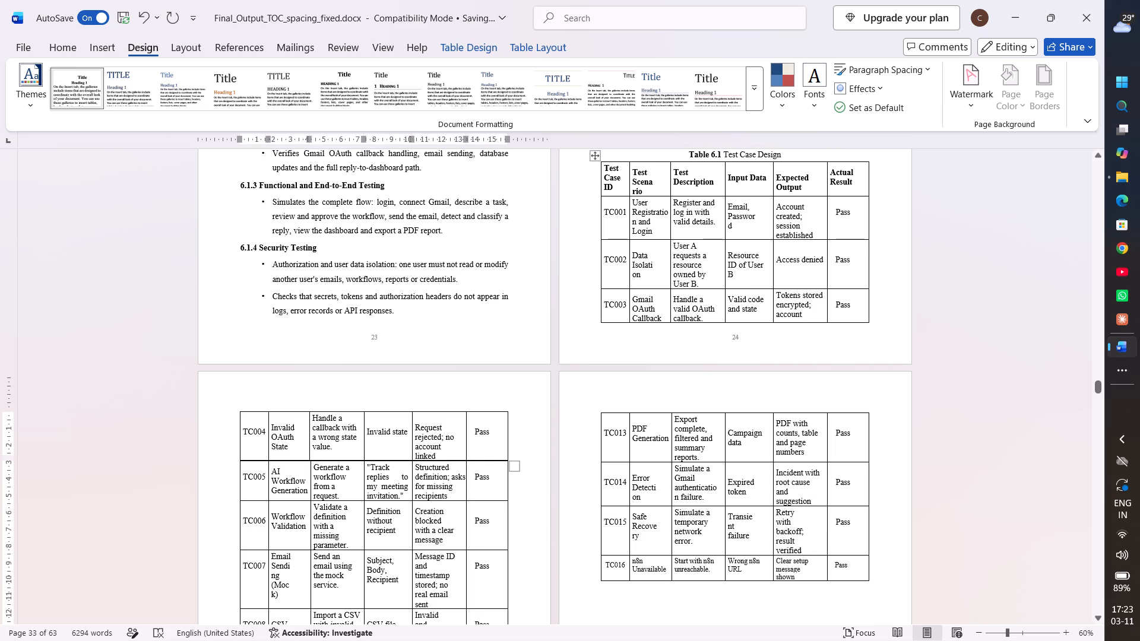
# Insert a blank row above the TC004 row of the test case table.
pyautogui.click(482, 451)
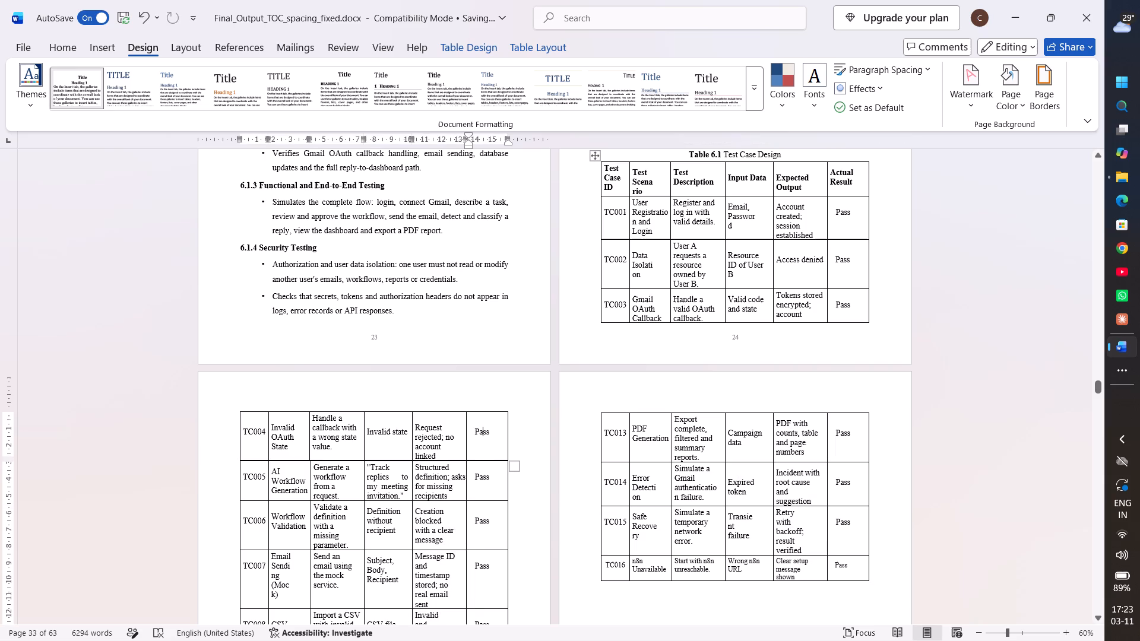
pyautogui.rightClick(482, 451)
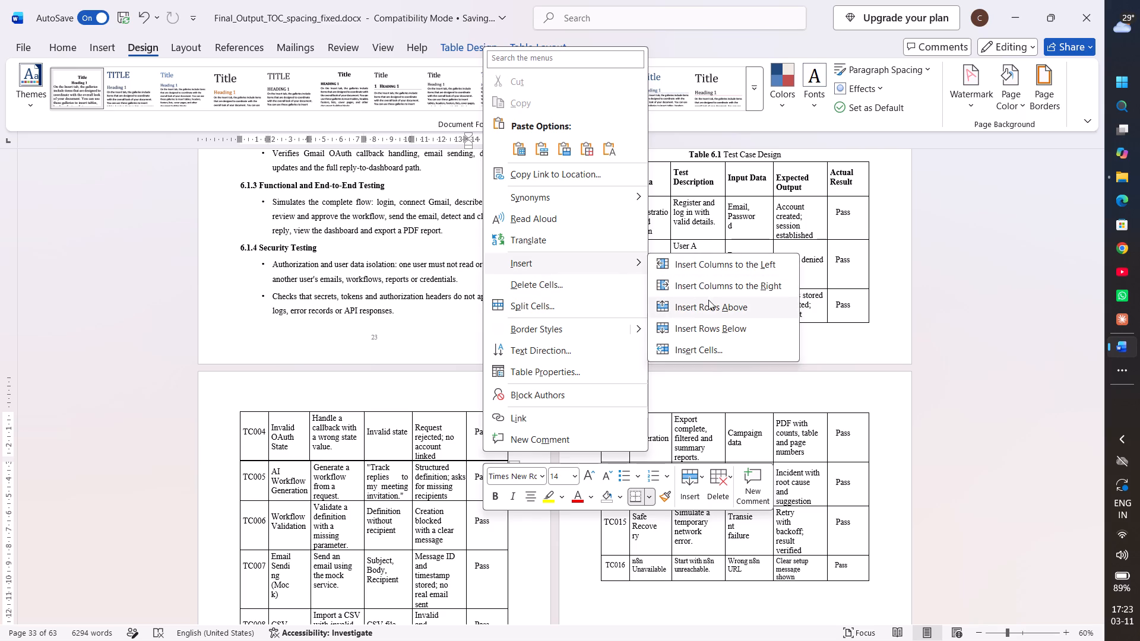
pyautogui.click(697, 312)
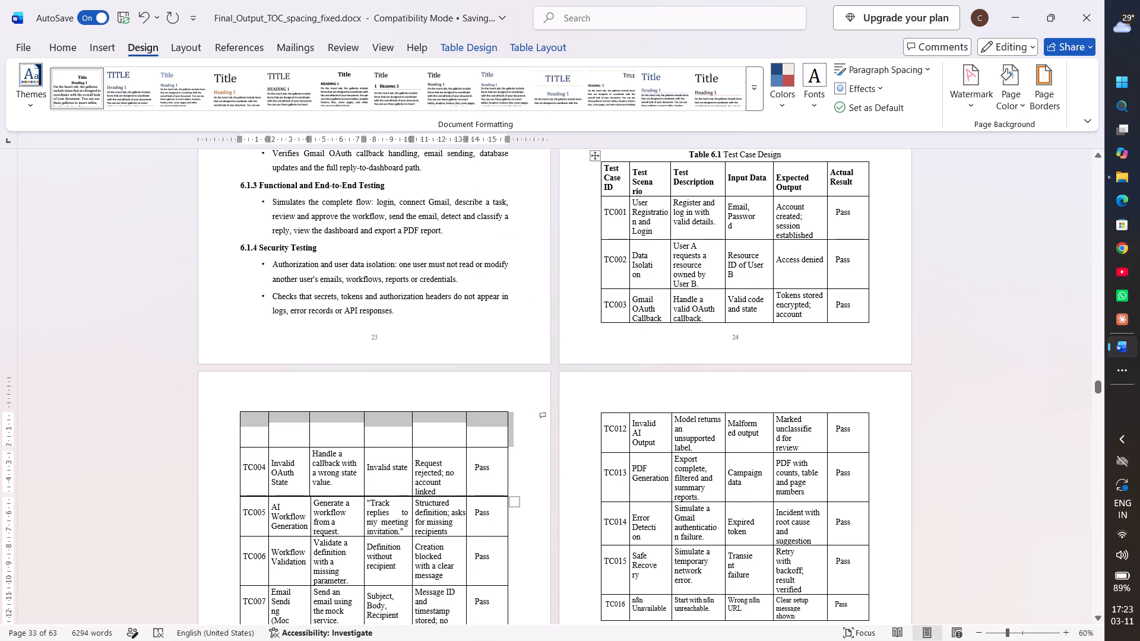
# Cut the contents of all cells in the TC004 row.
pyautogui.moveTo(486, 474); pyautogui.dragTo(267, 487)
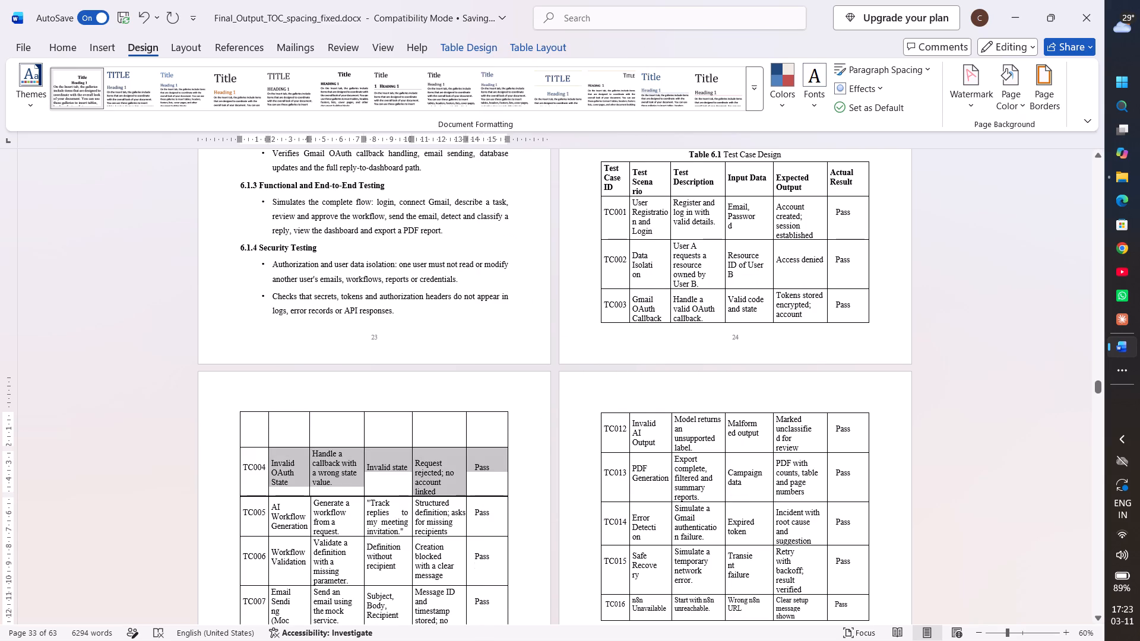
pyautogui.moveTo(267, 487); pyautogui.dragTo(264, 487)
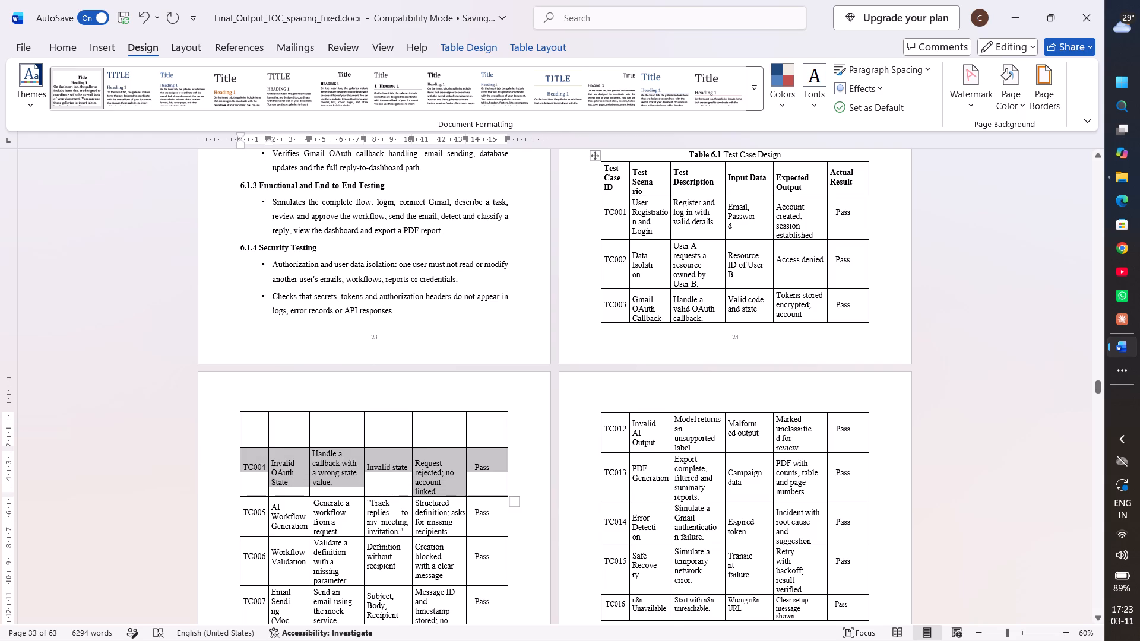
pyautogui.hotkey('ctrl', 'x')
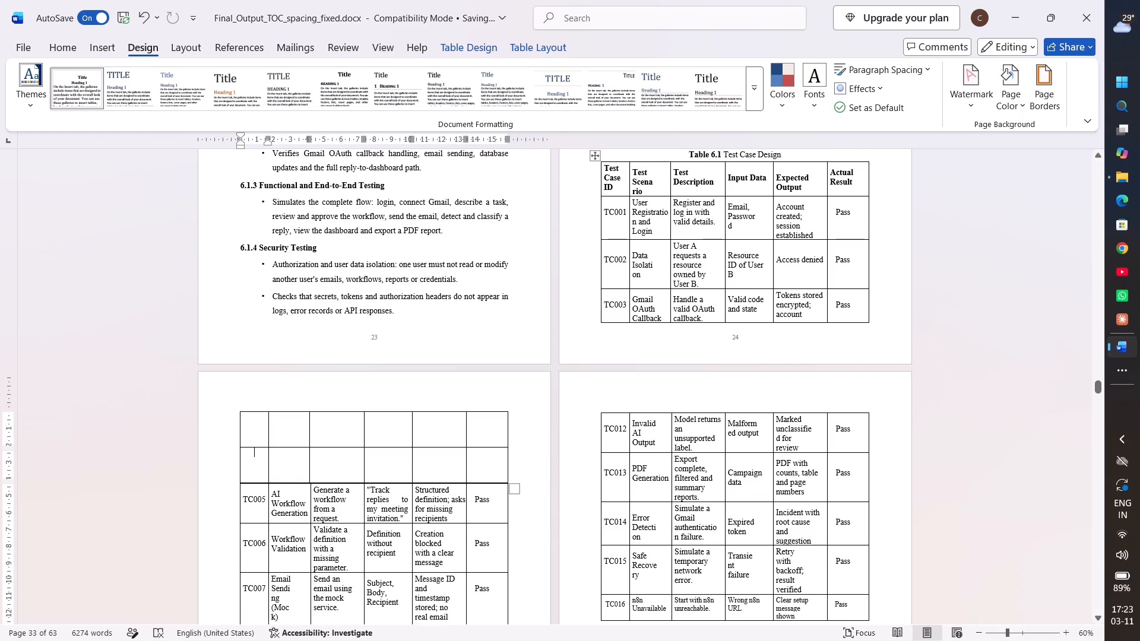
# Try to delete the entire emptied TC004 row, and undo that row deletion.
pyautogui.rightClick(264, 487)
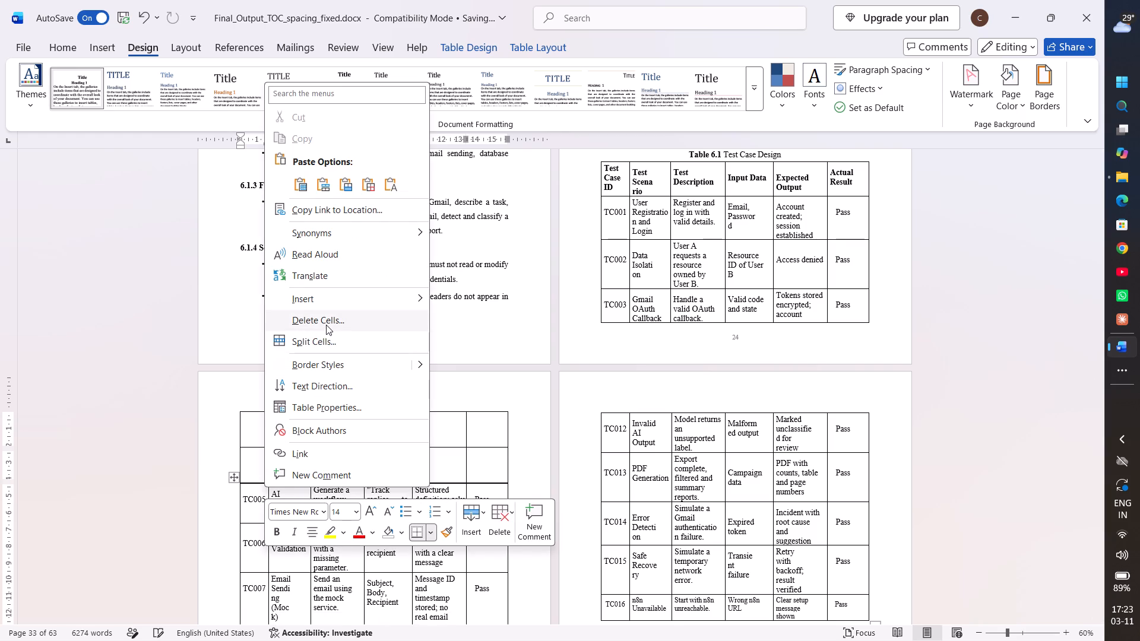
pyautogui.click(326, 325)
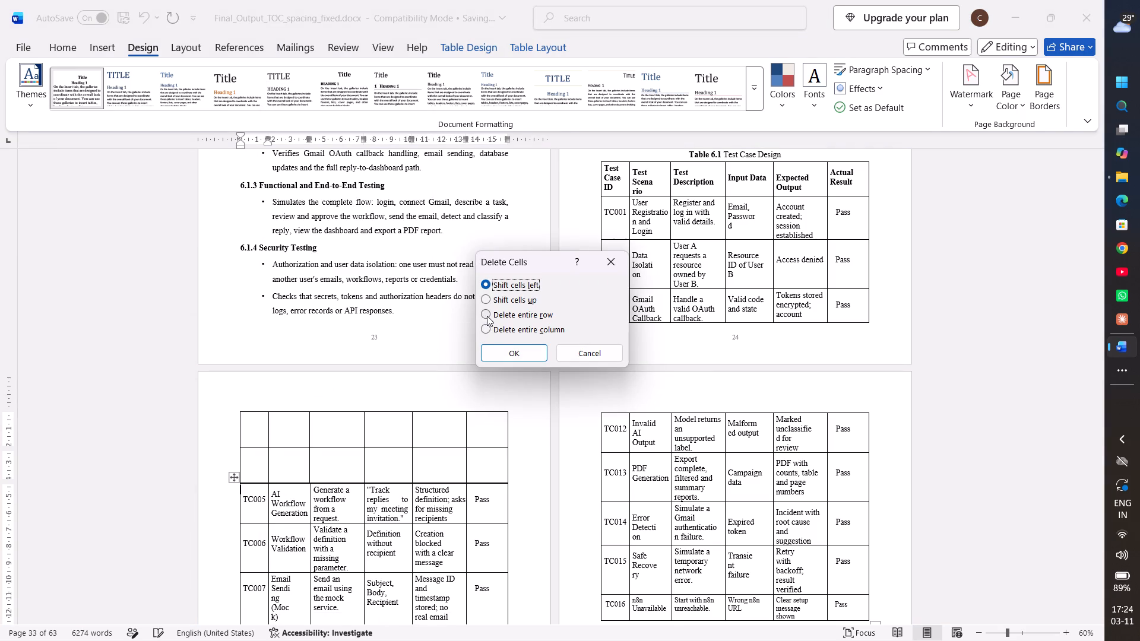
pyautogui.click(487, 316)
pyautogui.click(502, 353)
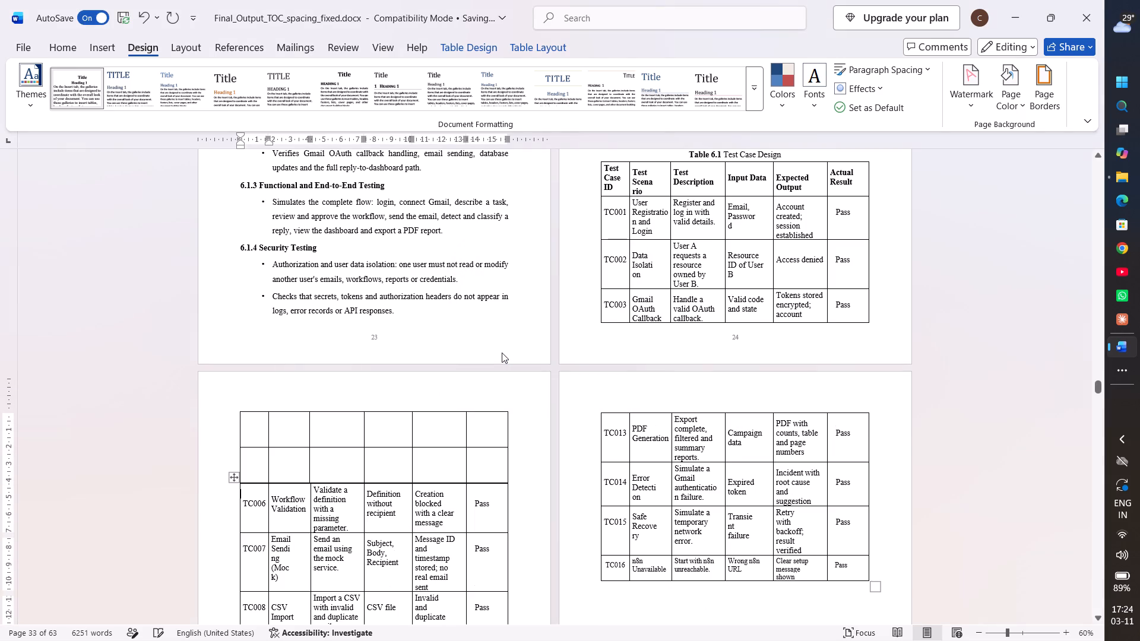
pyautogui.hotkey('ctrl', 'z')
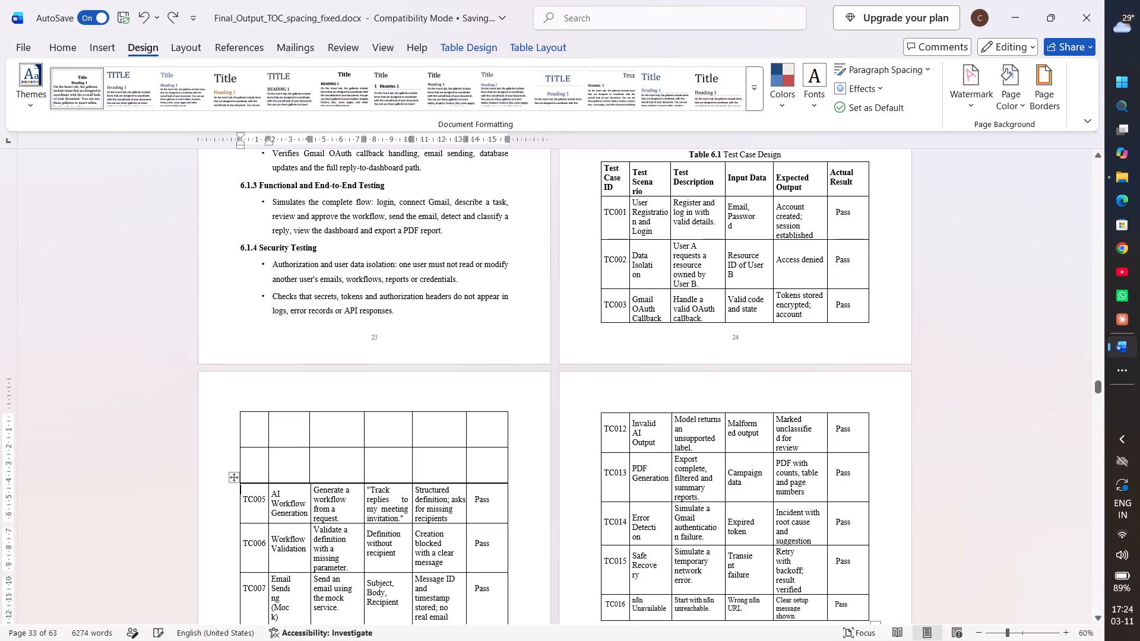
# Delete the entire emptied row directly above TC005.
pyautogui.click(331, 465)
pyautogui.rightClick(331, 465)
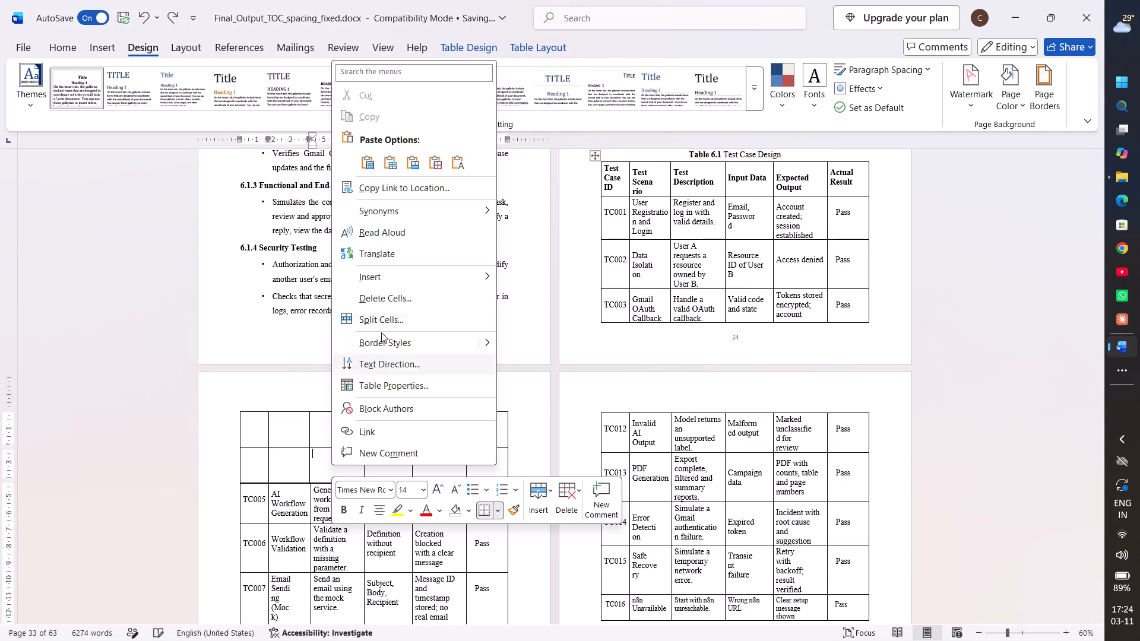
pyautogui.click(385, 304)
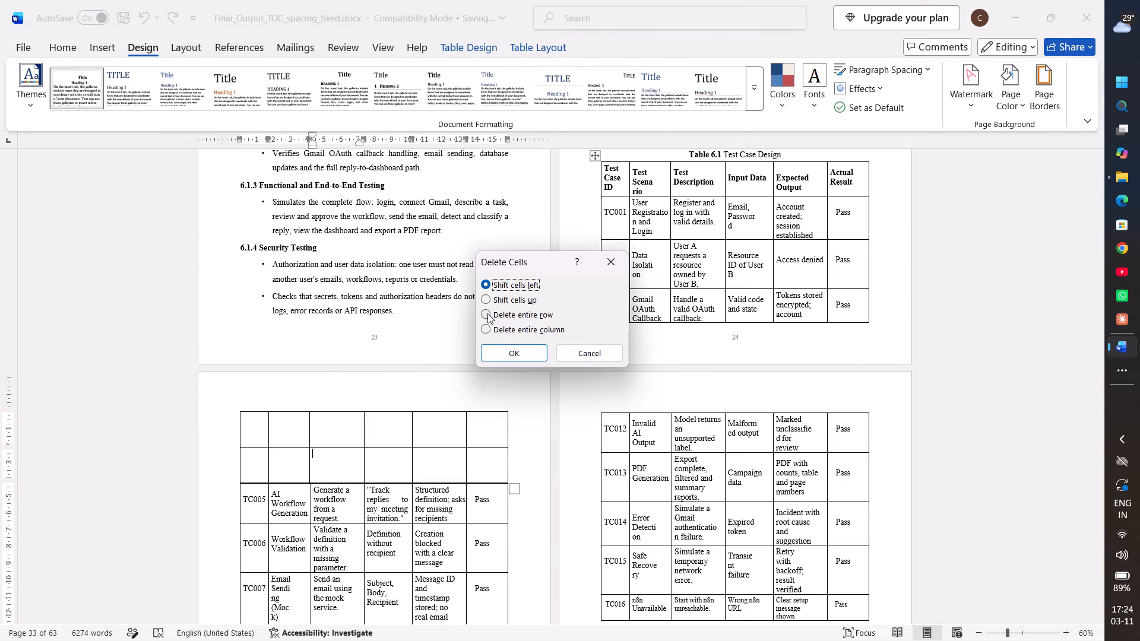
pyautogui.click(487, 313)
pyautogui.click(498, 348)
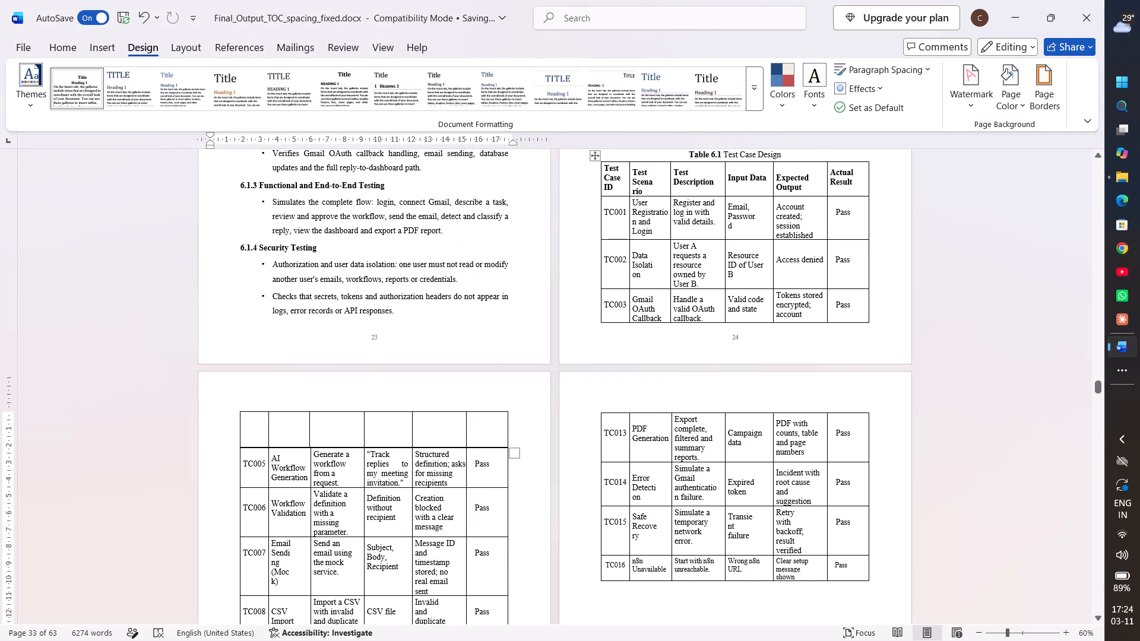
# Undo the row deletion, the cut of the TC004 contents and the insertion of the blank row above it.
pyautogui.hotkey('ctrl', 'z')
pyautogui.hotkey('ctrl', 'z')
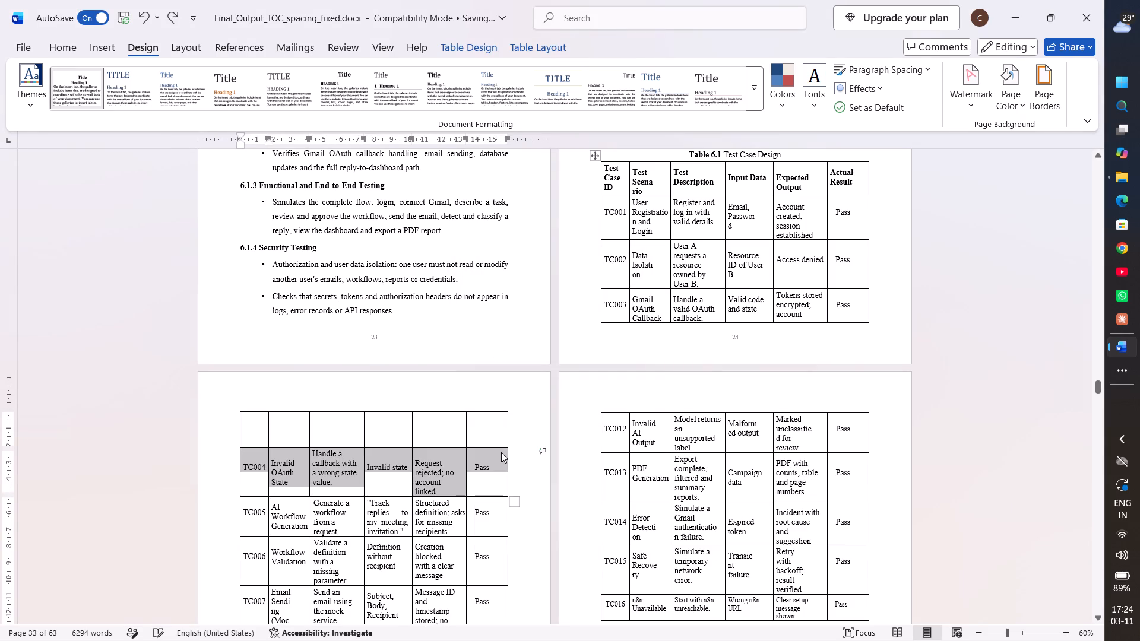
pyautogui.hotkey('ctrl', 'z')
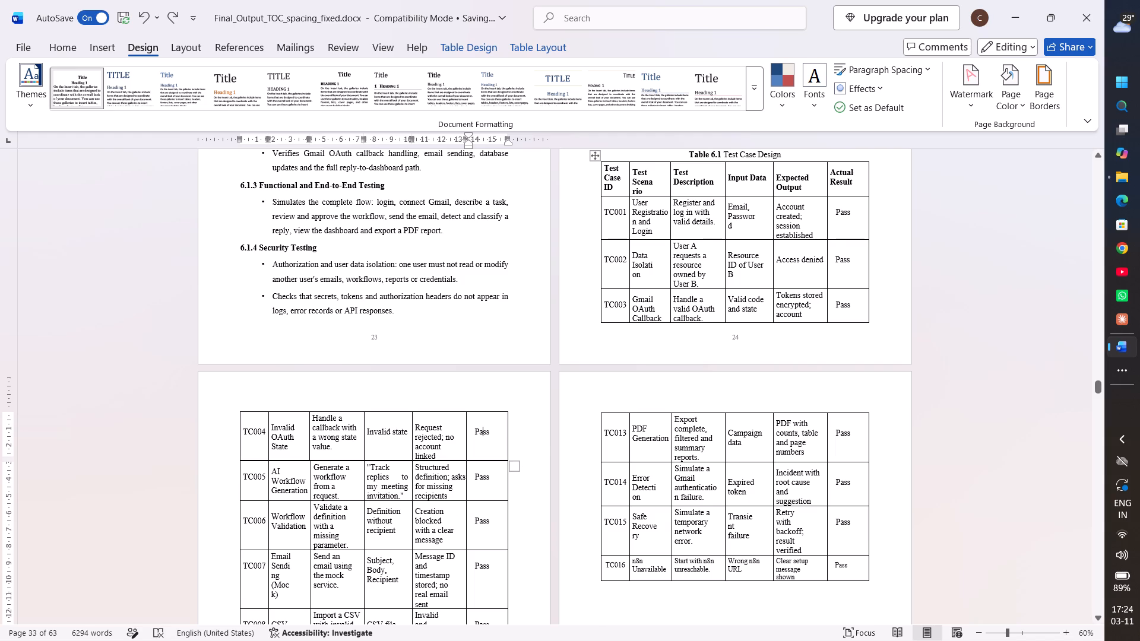
# Examine the boundary between the TC004 and TC005 rows and how the test case table continues across the pages.
pyautogui.scroll(-2, 478, 509)
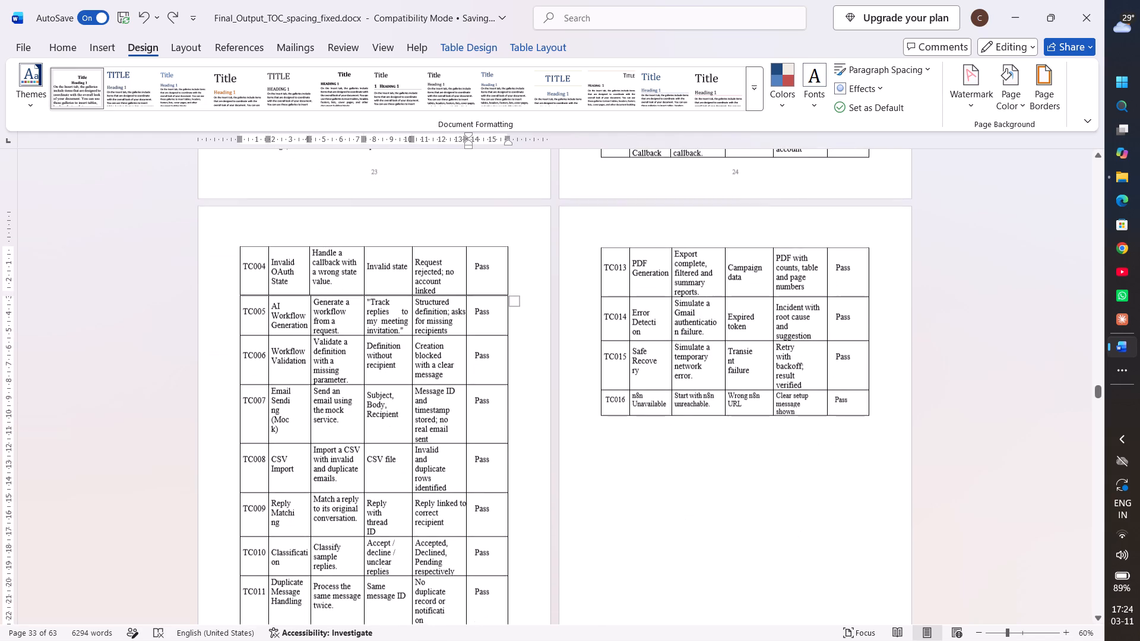
pyautogui.scroll(4, 478, 509)
pyautogui.scroll(-1, 478, 509)
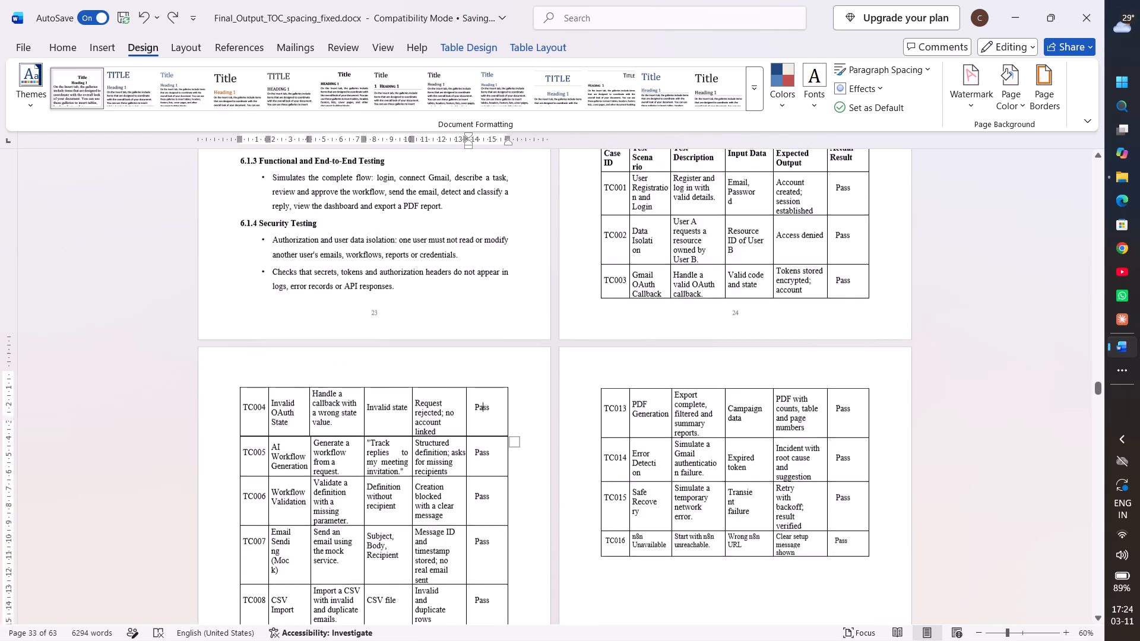
pyautogui.scroll(-2, 478, 509)
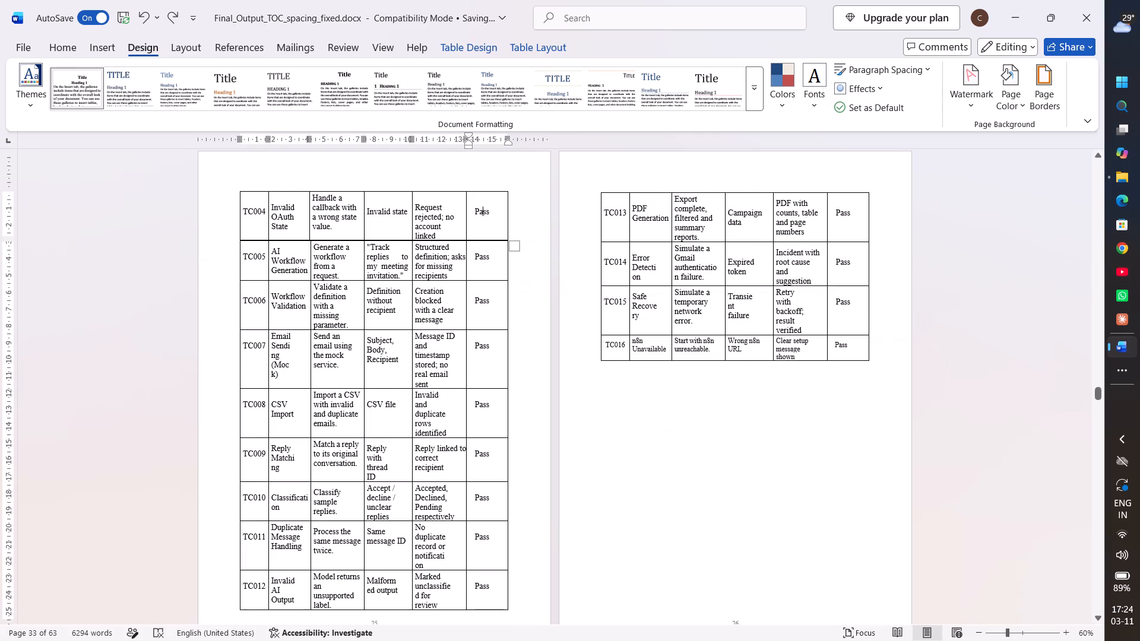
pyautogui.click(476, 243)
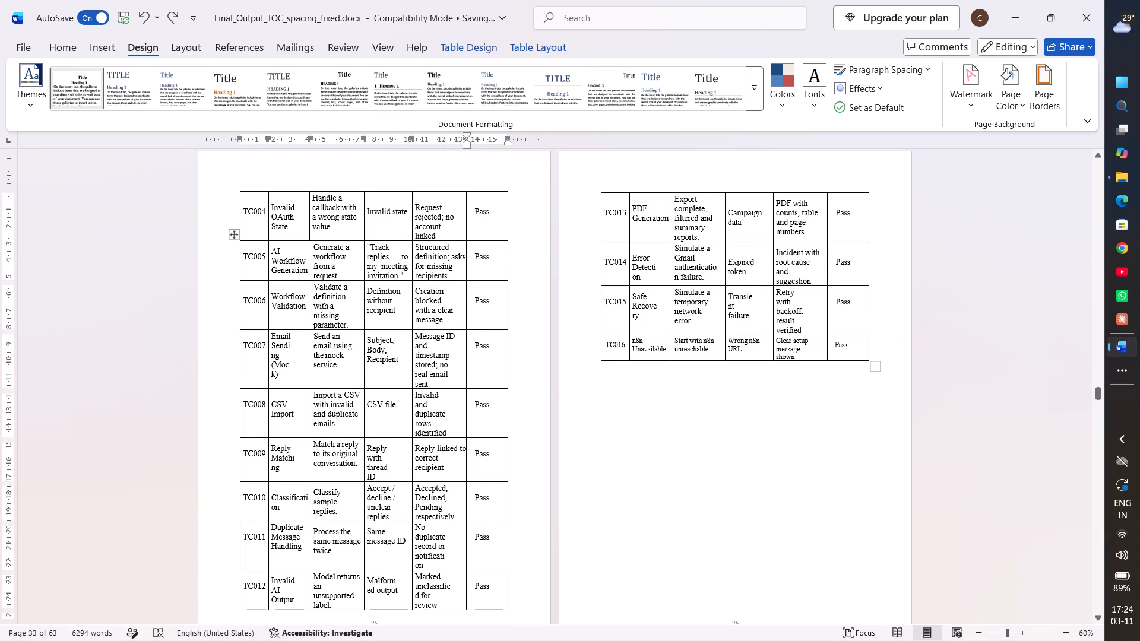
pyautogui.click(477, 242)
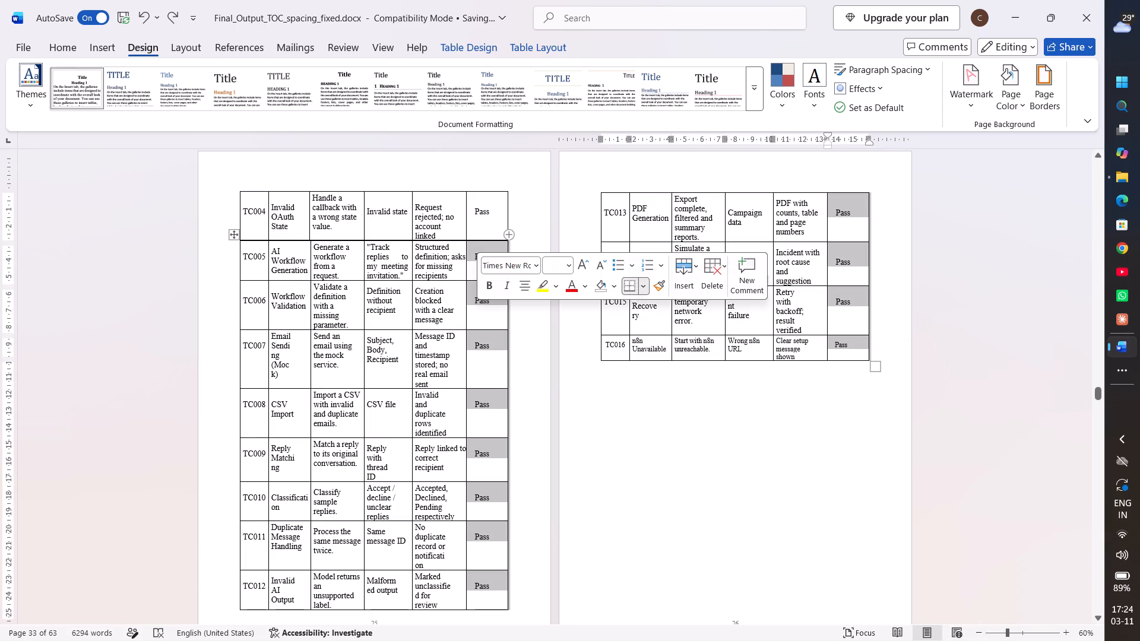
pyautogui.click(521, 239)
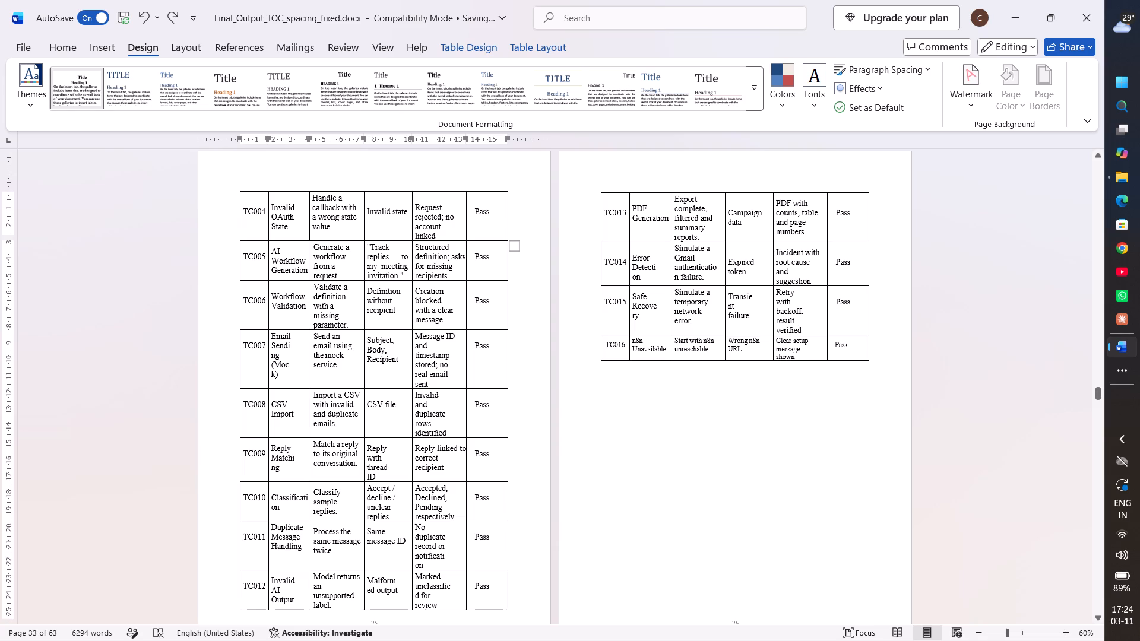
pyautogui.doubleClick(473, 242)
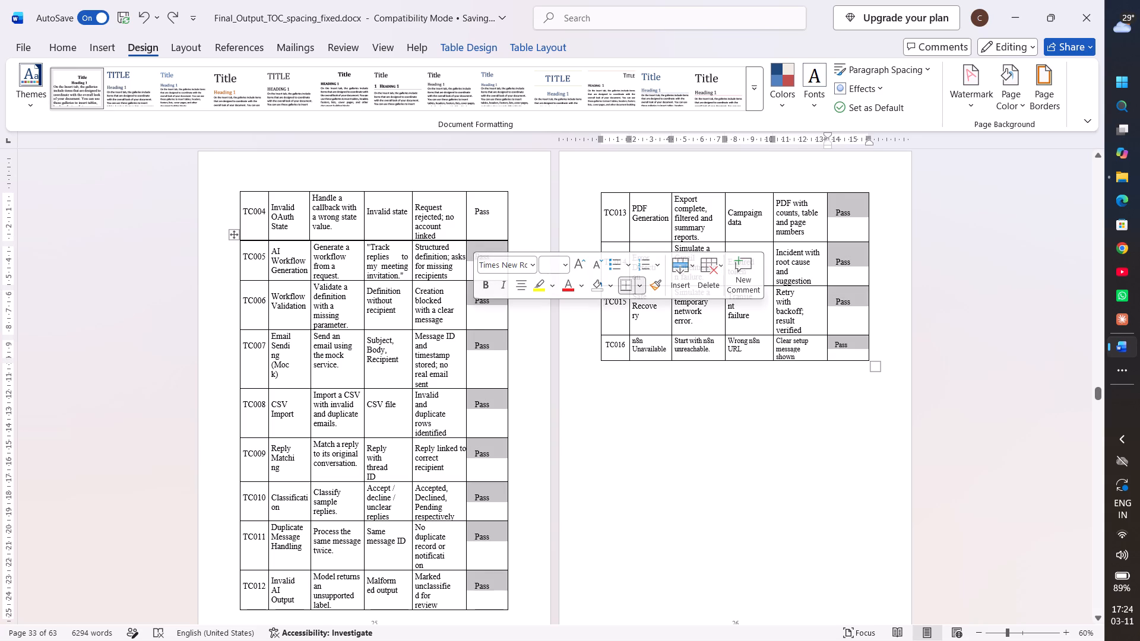
pyautogui.click(455, 243)
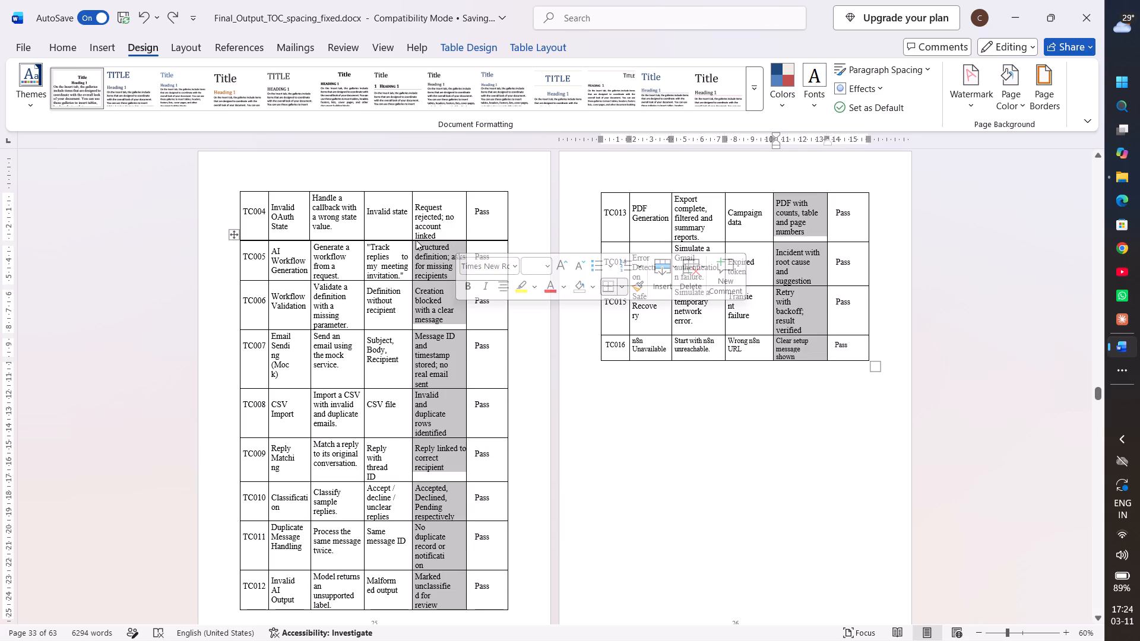
pyautogui.click(230, 237)
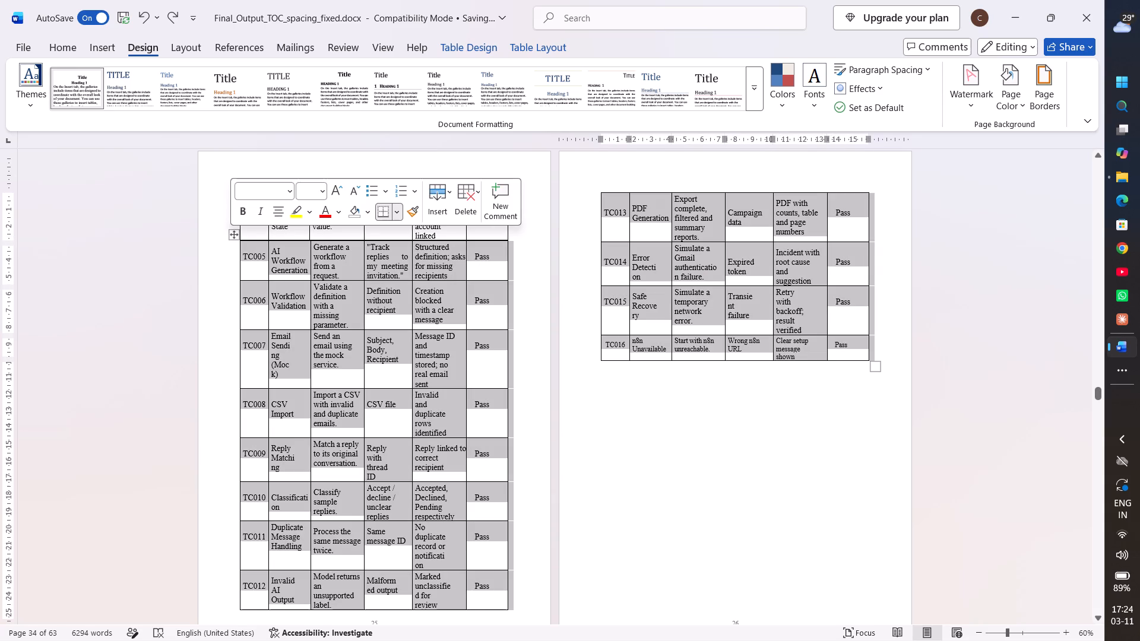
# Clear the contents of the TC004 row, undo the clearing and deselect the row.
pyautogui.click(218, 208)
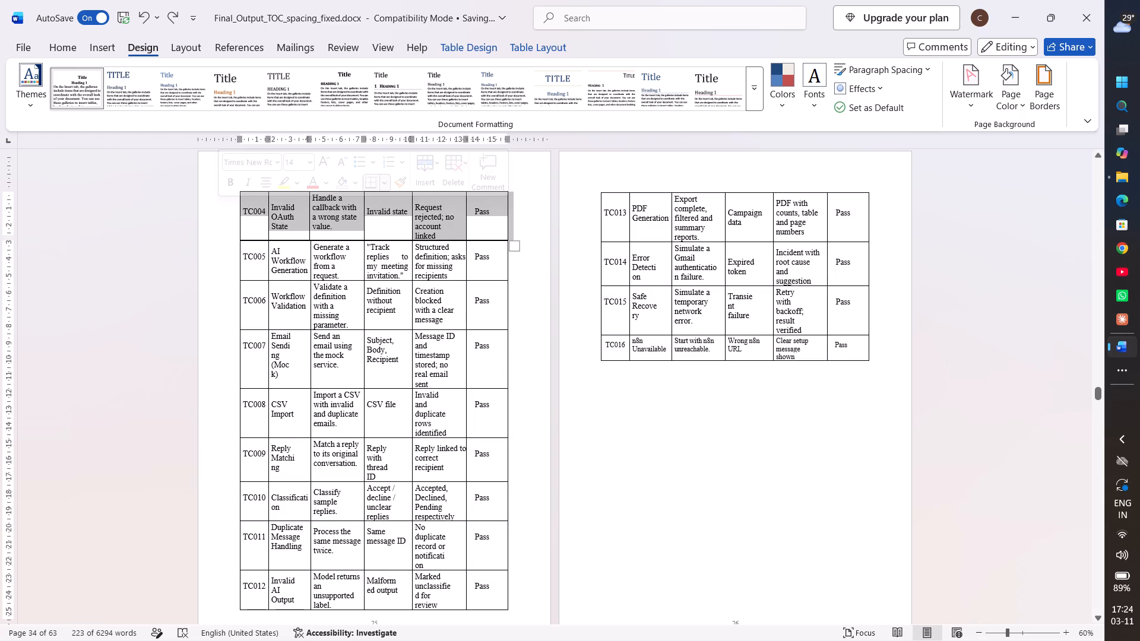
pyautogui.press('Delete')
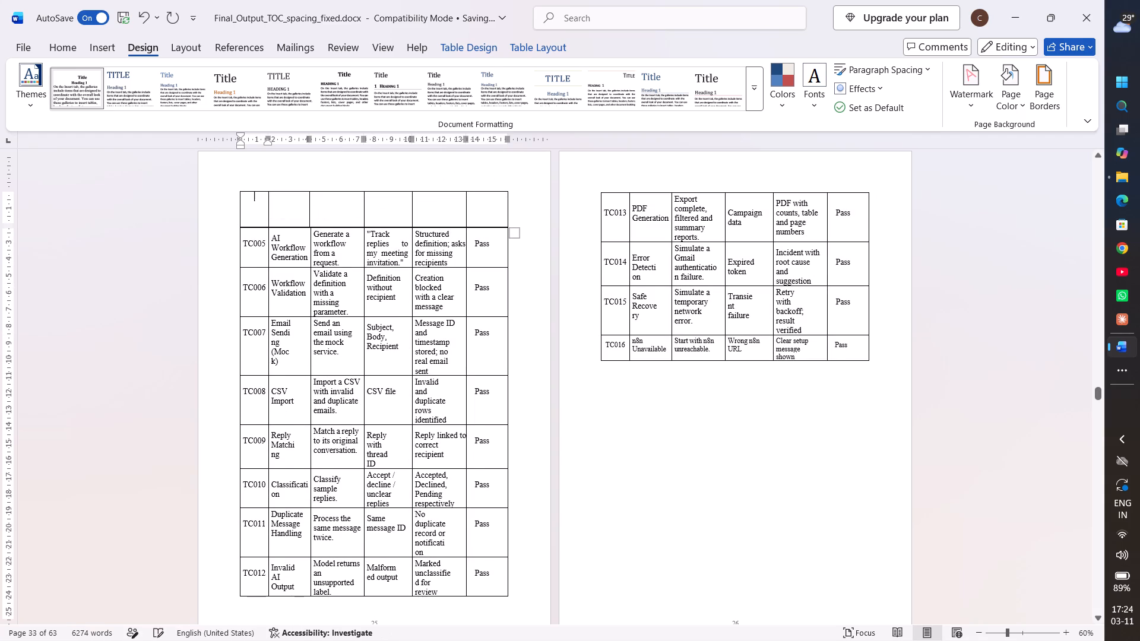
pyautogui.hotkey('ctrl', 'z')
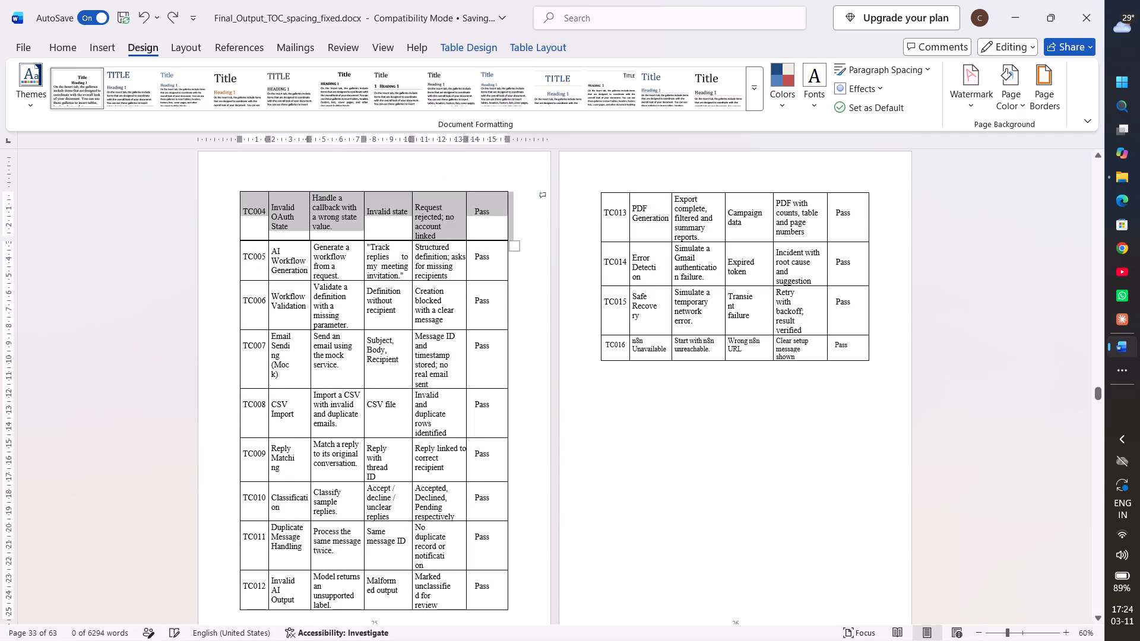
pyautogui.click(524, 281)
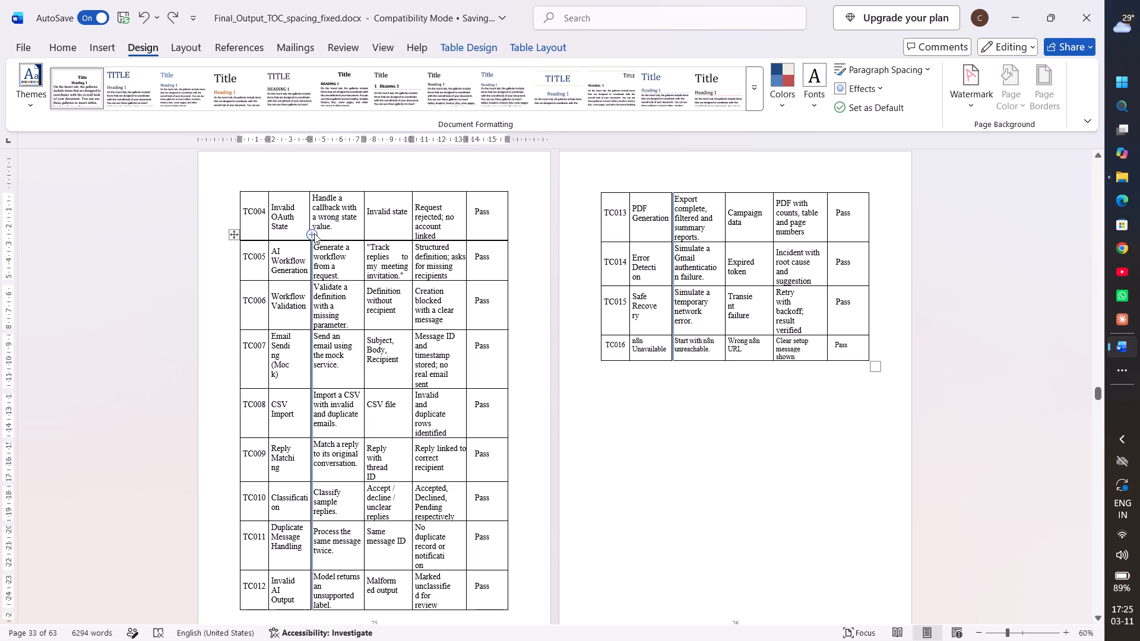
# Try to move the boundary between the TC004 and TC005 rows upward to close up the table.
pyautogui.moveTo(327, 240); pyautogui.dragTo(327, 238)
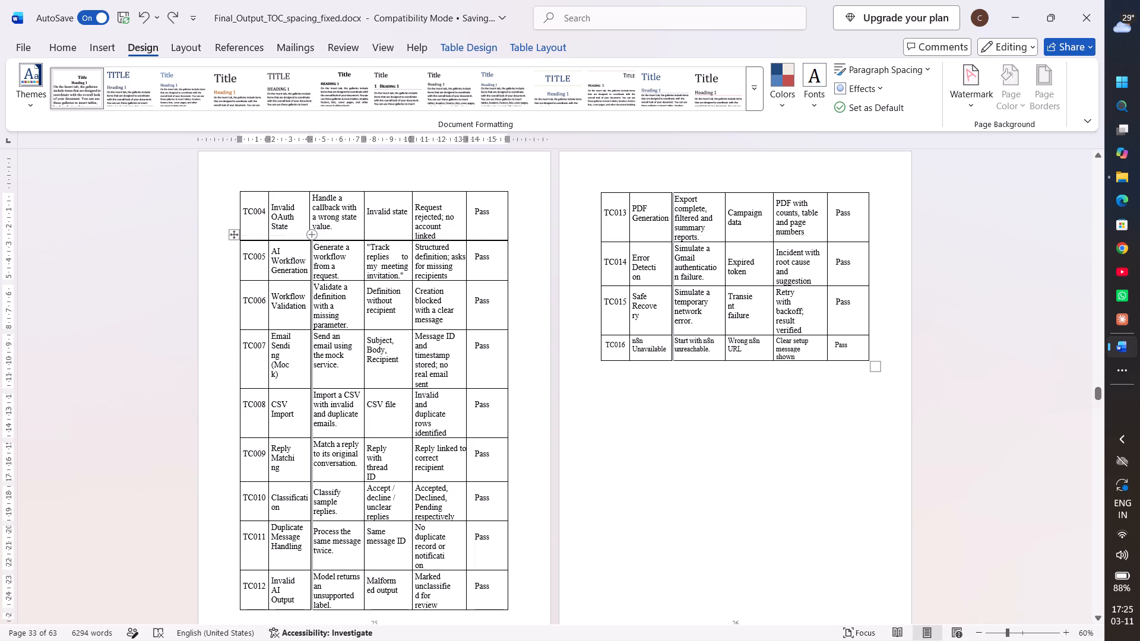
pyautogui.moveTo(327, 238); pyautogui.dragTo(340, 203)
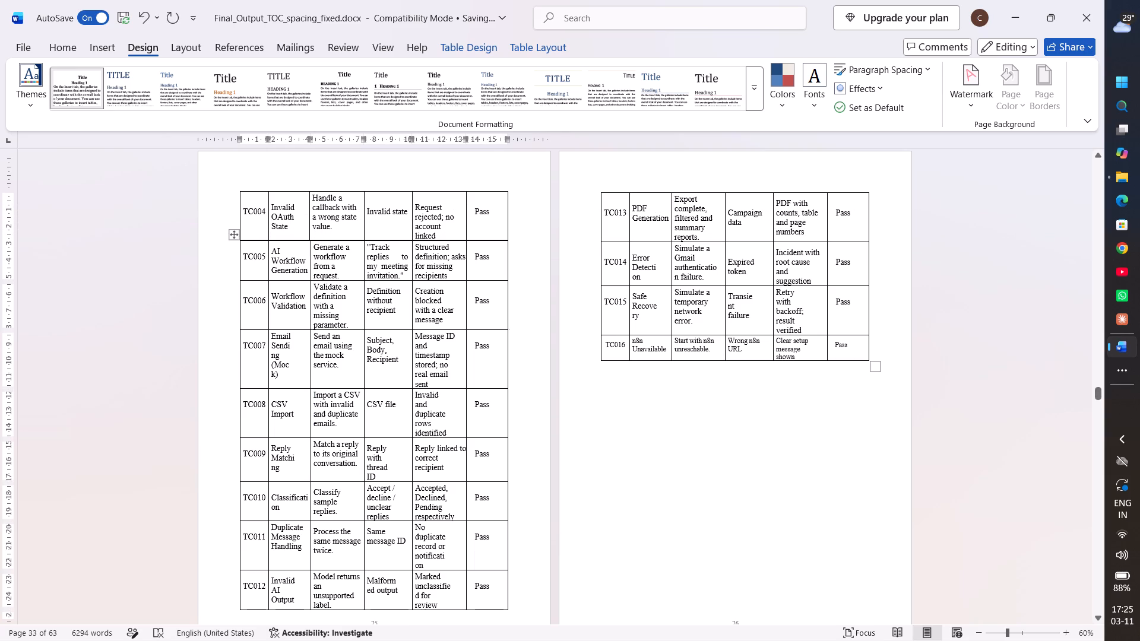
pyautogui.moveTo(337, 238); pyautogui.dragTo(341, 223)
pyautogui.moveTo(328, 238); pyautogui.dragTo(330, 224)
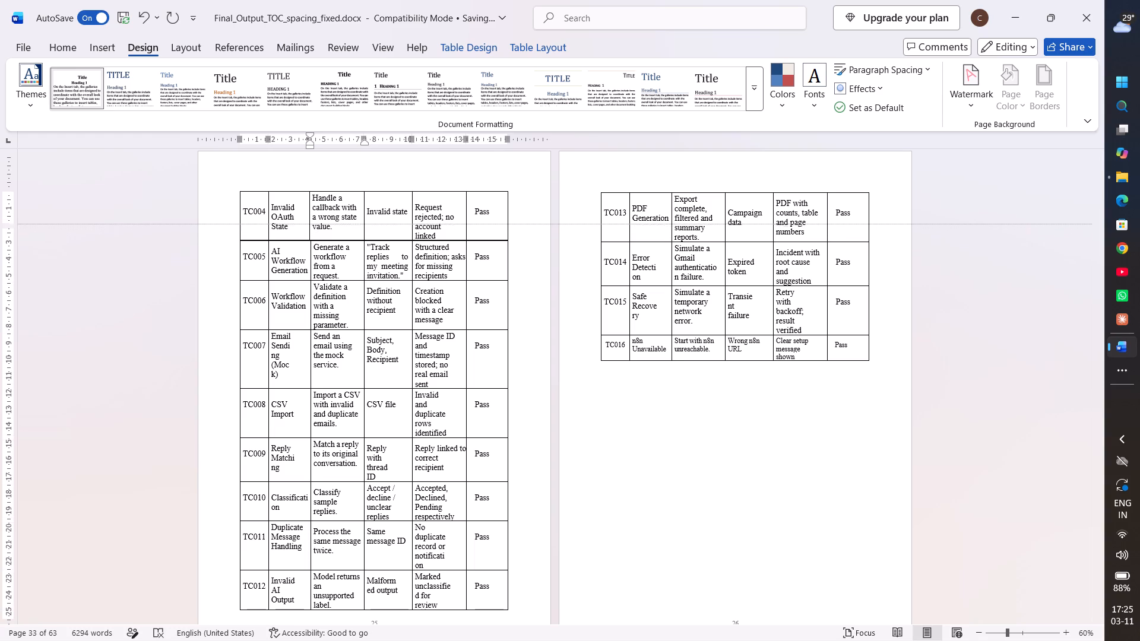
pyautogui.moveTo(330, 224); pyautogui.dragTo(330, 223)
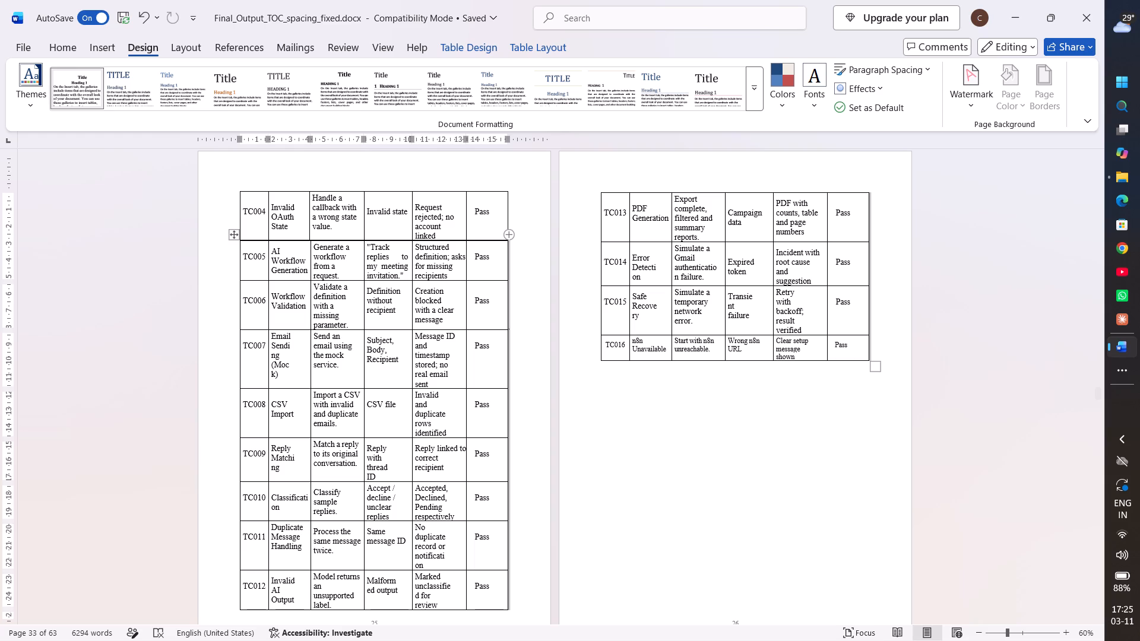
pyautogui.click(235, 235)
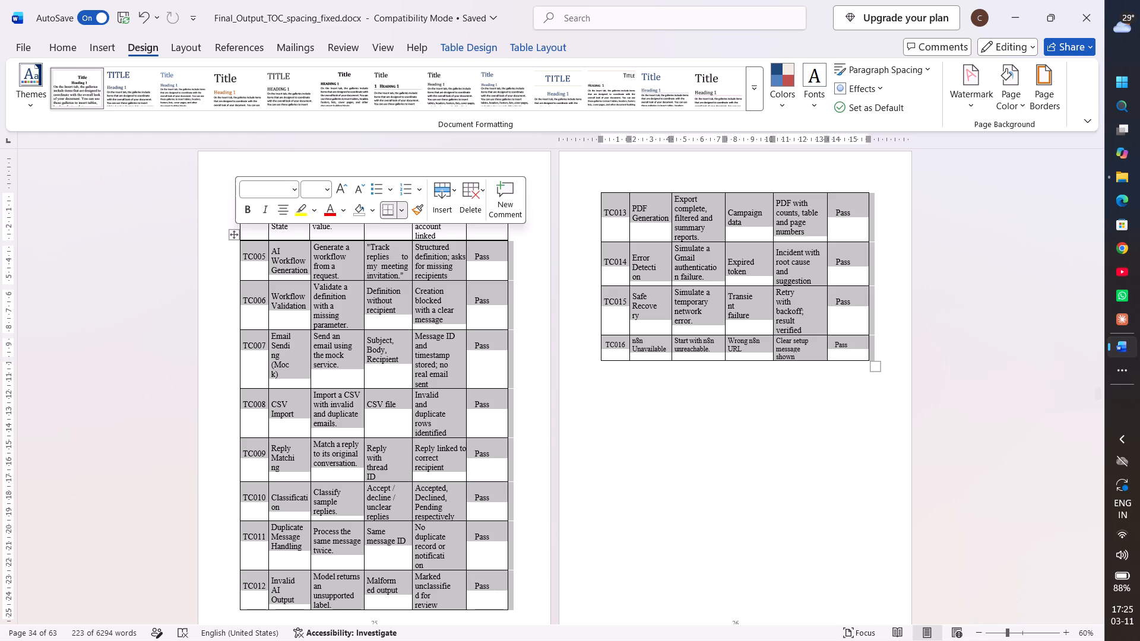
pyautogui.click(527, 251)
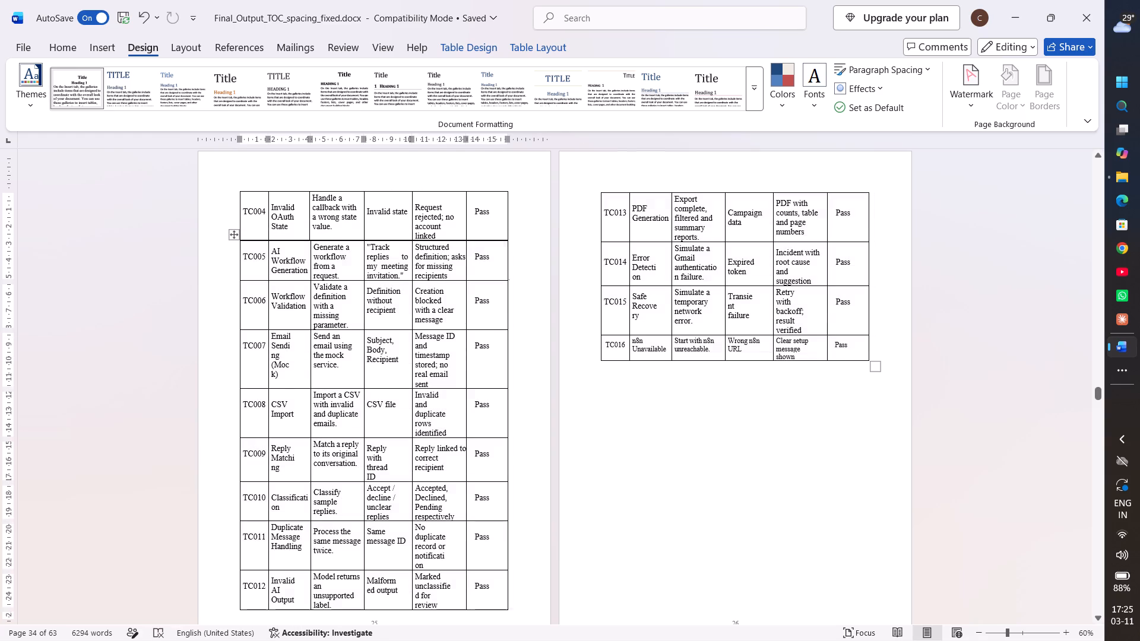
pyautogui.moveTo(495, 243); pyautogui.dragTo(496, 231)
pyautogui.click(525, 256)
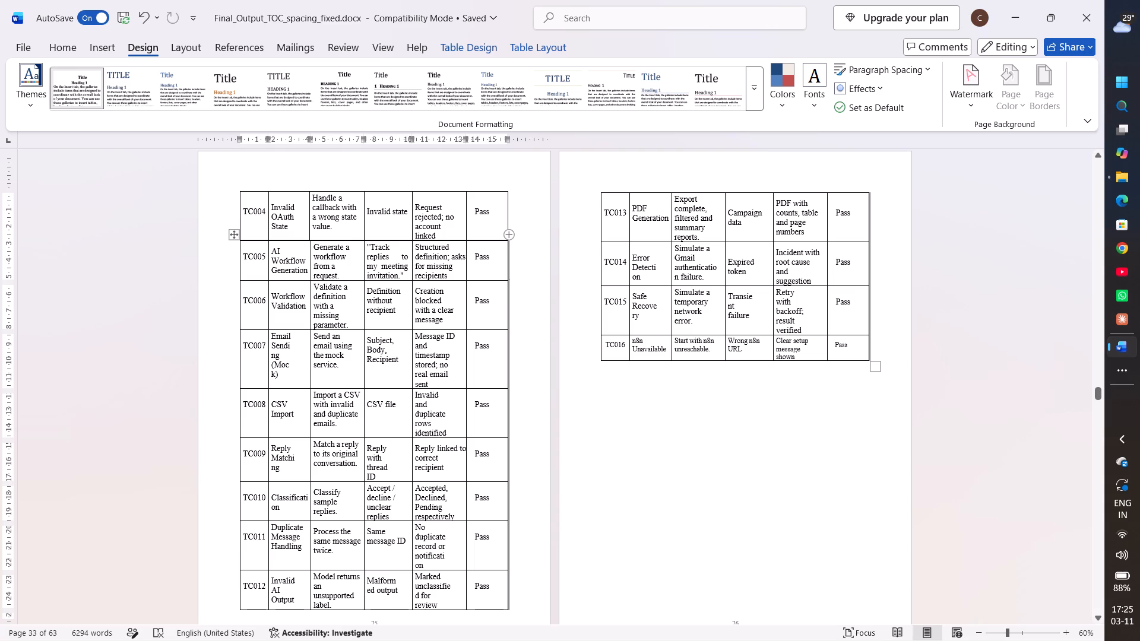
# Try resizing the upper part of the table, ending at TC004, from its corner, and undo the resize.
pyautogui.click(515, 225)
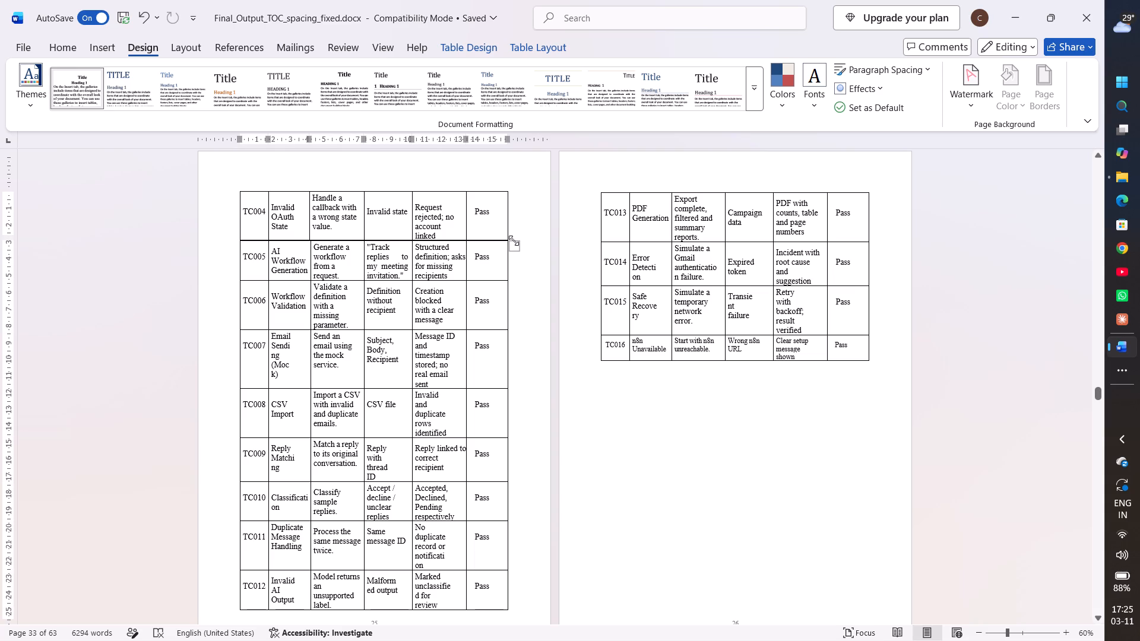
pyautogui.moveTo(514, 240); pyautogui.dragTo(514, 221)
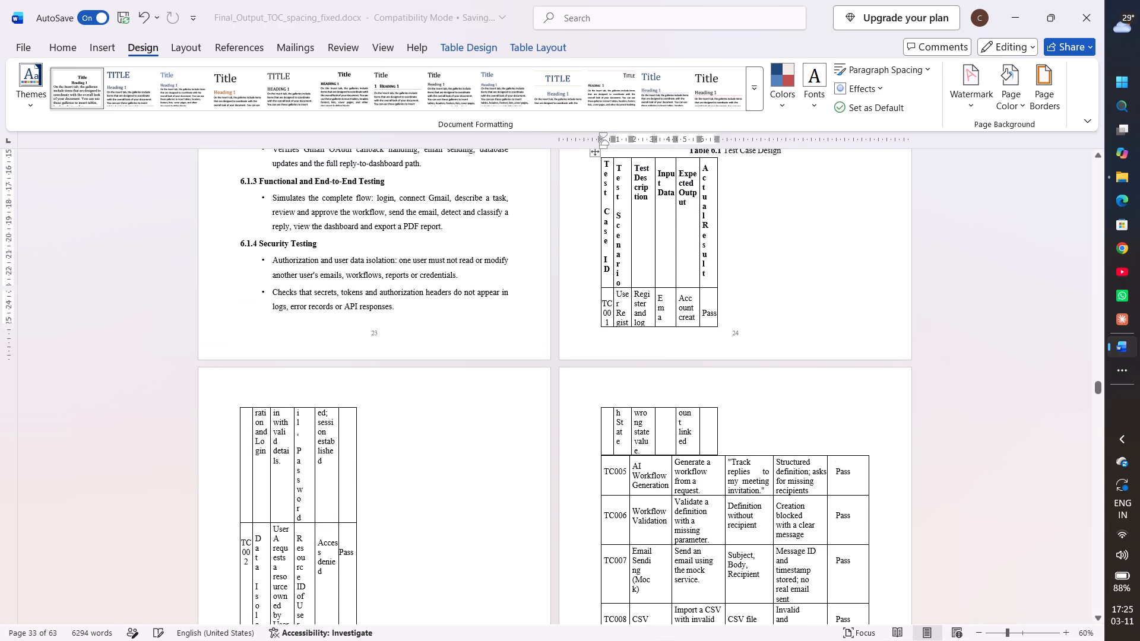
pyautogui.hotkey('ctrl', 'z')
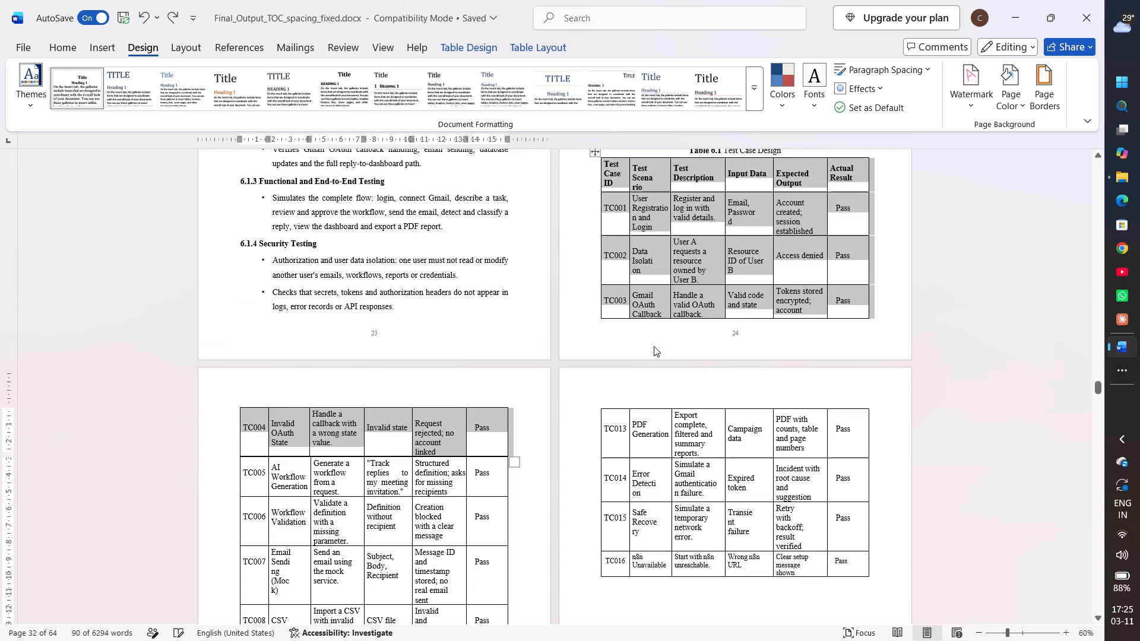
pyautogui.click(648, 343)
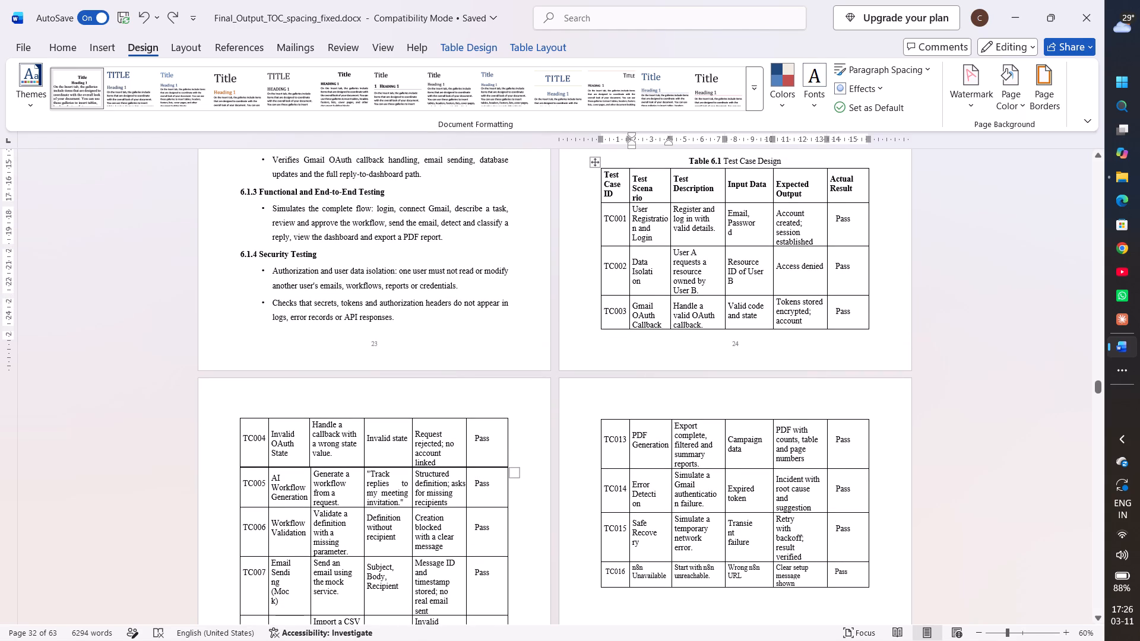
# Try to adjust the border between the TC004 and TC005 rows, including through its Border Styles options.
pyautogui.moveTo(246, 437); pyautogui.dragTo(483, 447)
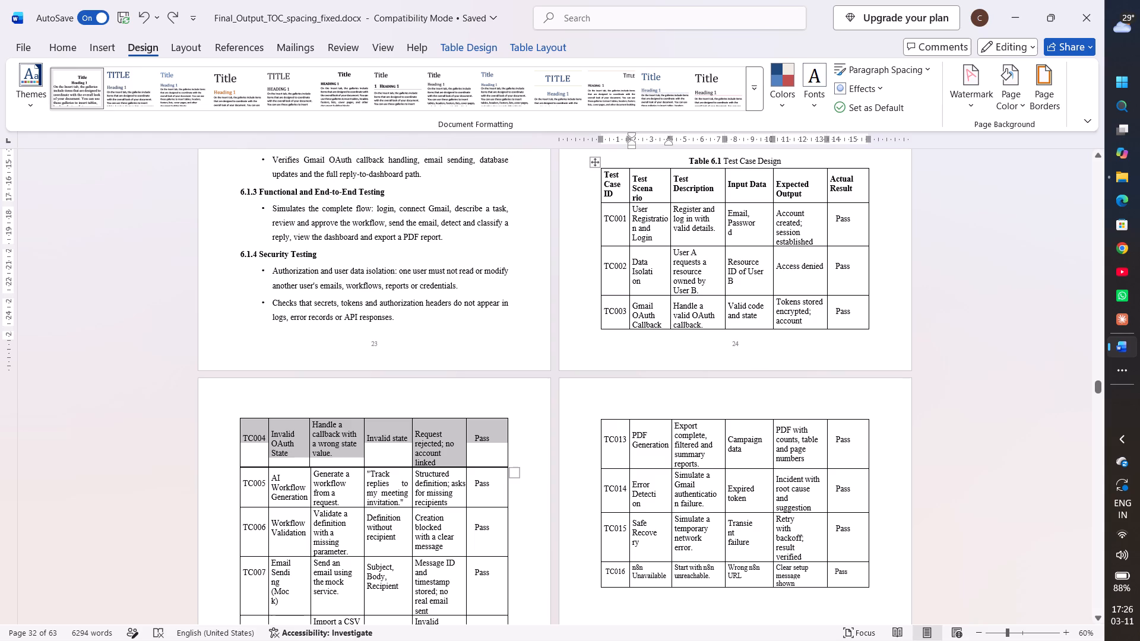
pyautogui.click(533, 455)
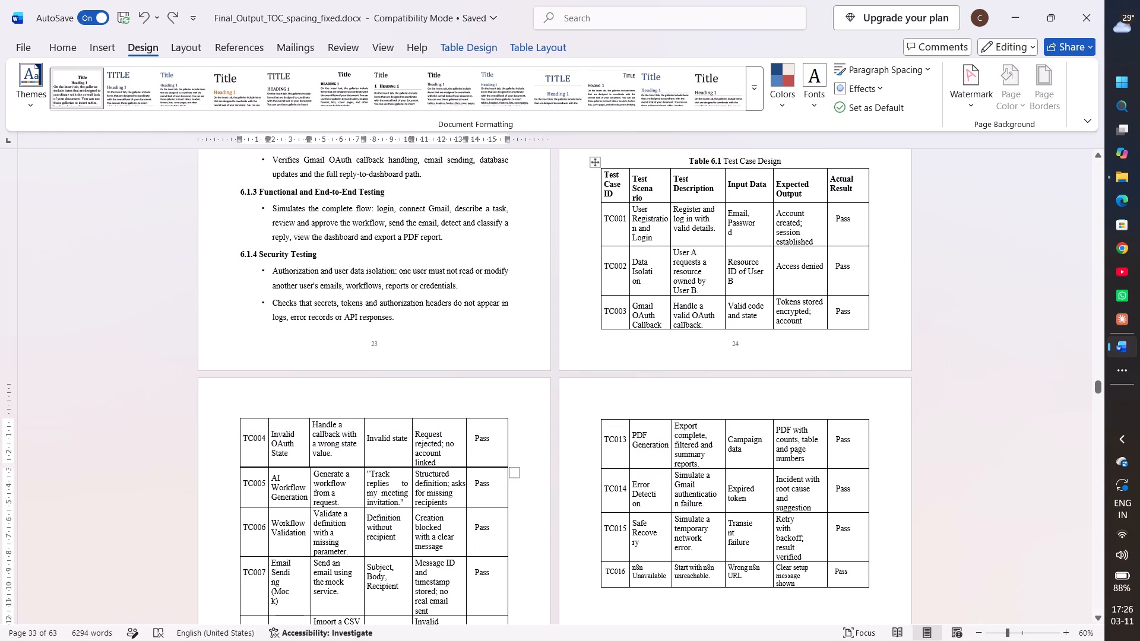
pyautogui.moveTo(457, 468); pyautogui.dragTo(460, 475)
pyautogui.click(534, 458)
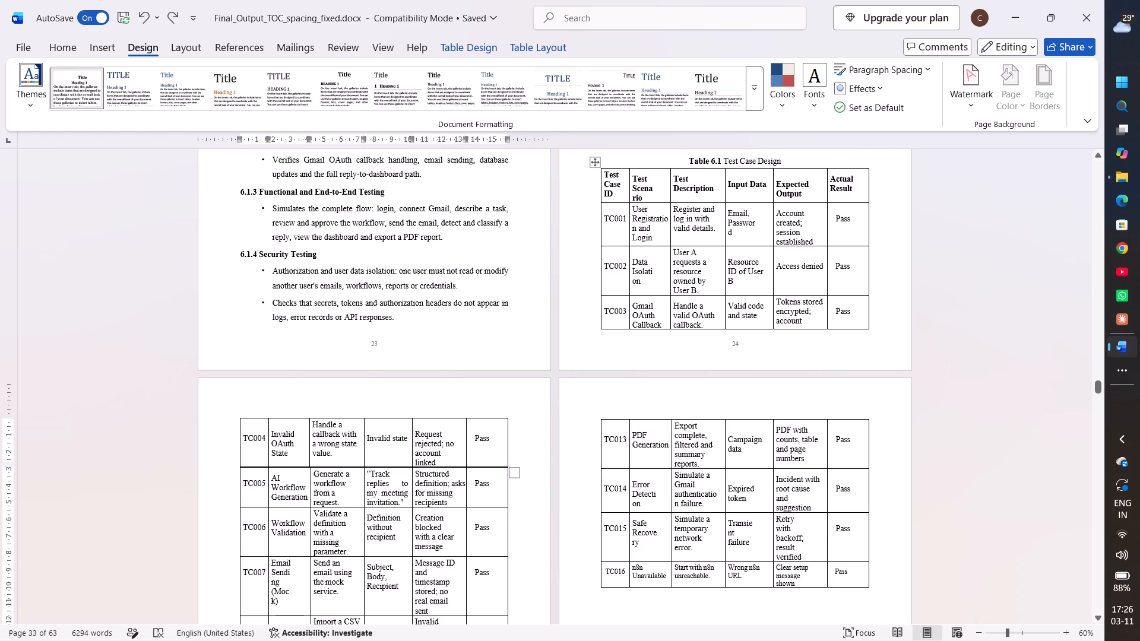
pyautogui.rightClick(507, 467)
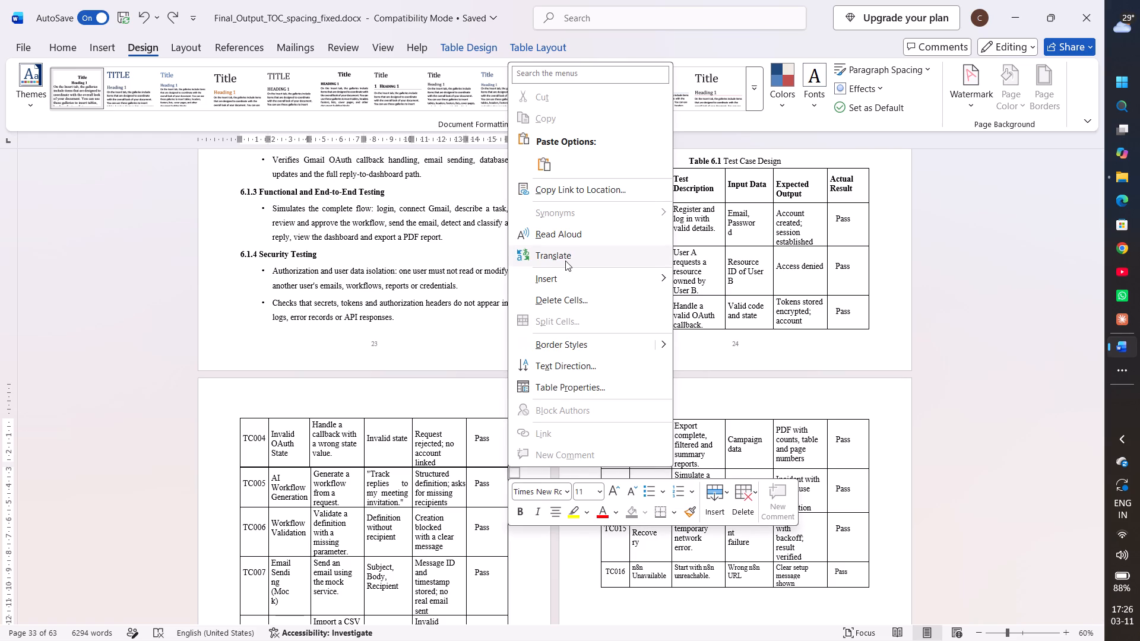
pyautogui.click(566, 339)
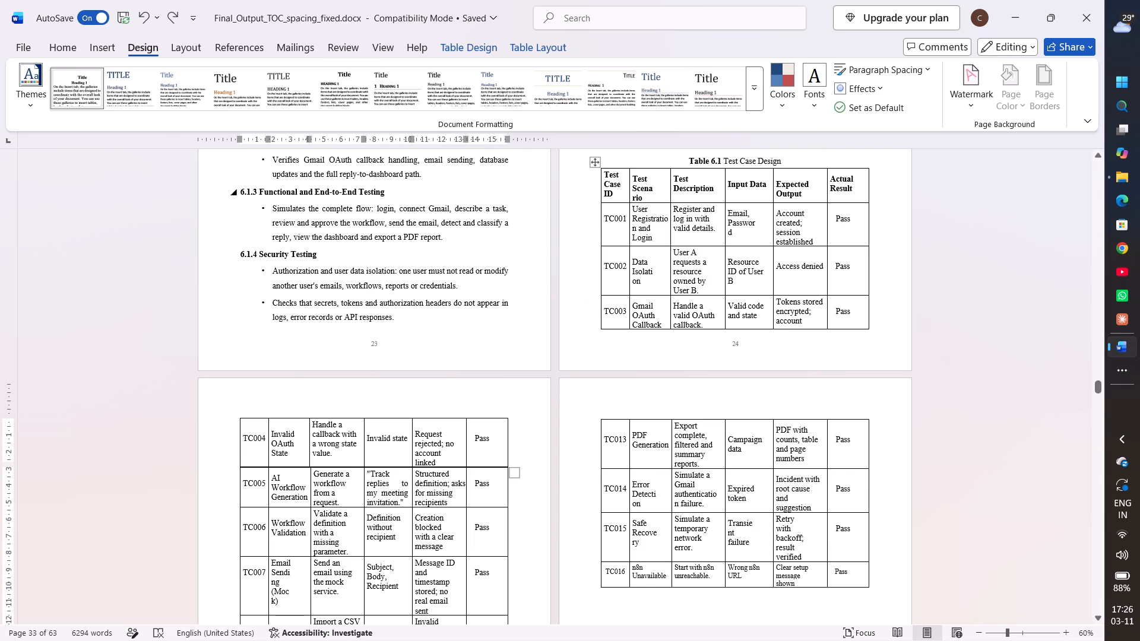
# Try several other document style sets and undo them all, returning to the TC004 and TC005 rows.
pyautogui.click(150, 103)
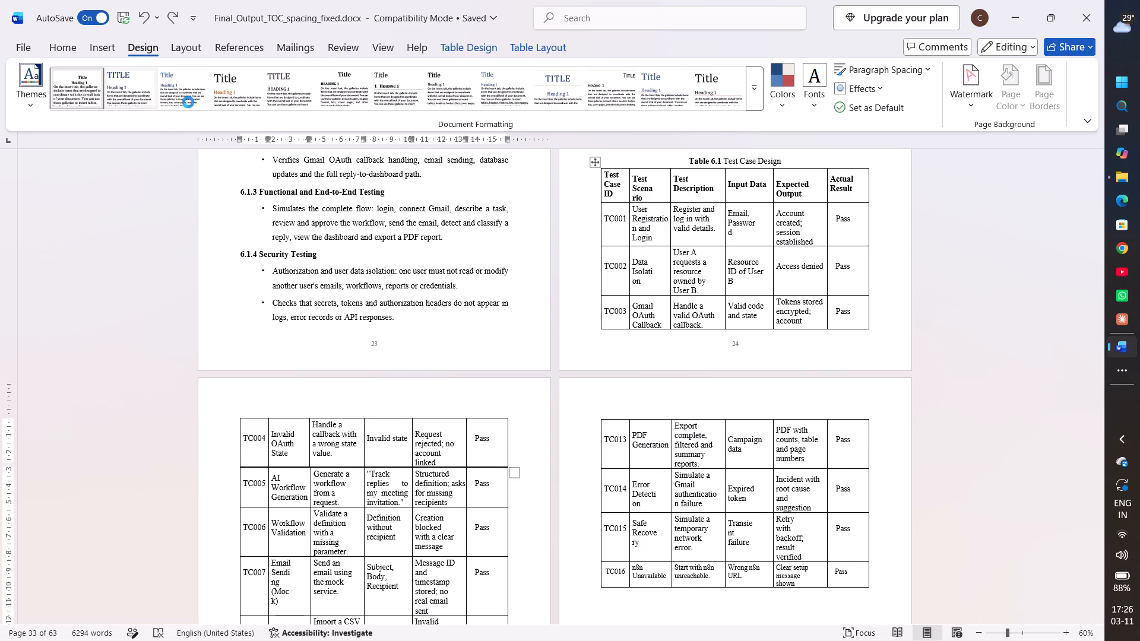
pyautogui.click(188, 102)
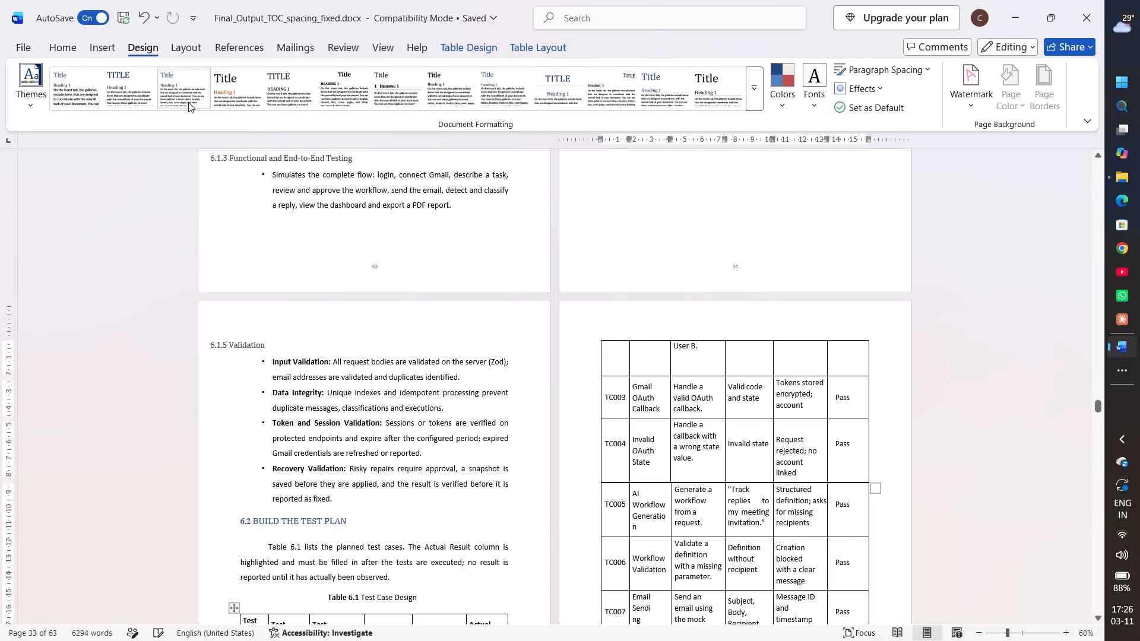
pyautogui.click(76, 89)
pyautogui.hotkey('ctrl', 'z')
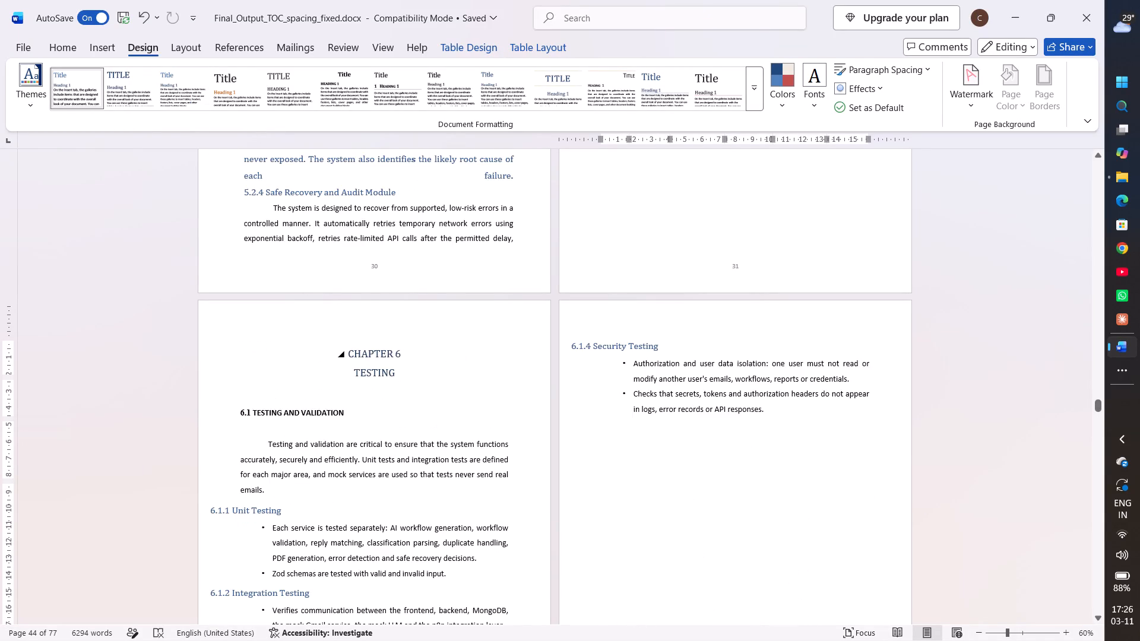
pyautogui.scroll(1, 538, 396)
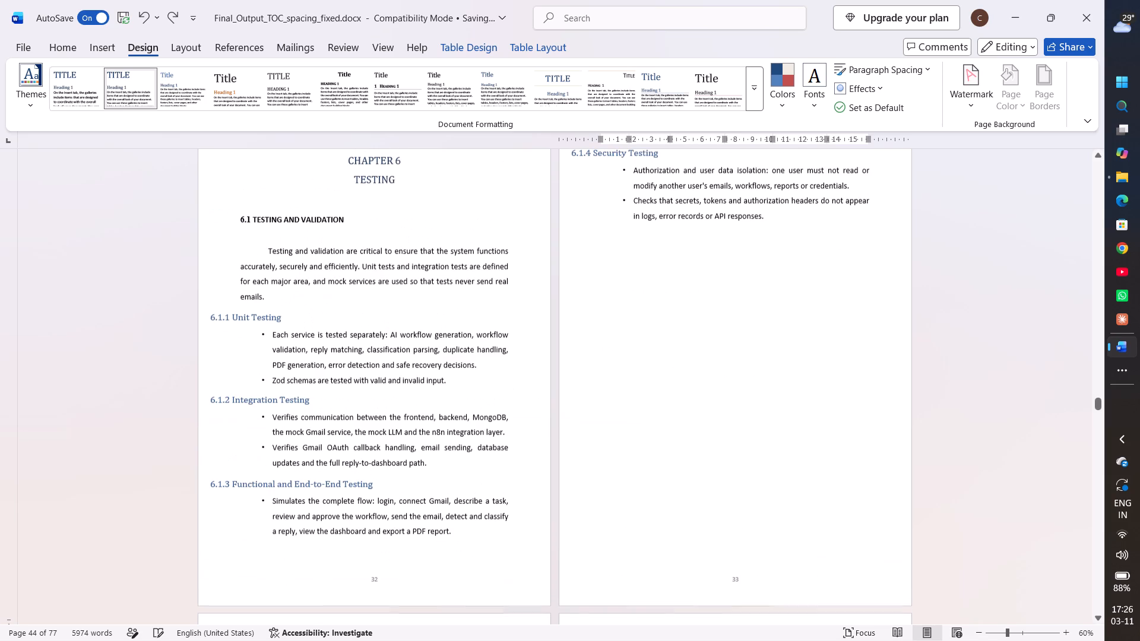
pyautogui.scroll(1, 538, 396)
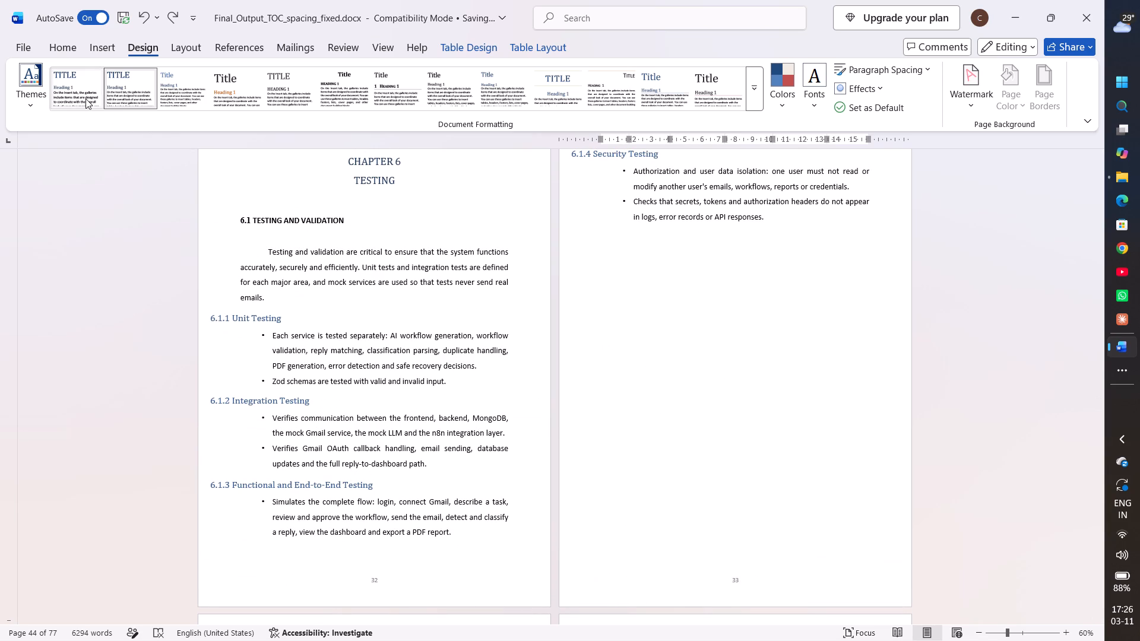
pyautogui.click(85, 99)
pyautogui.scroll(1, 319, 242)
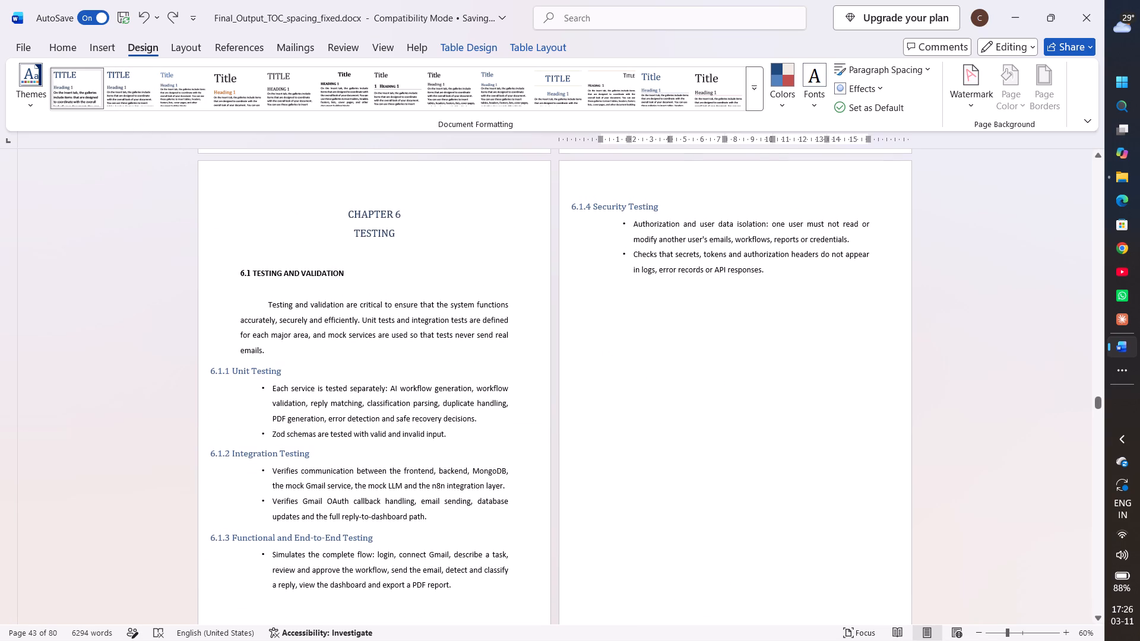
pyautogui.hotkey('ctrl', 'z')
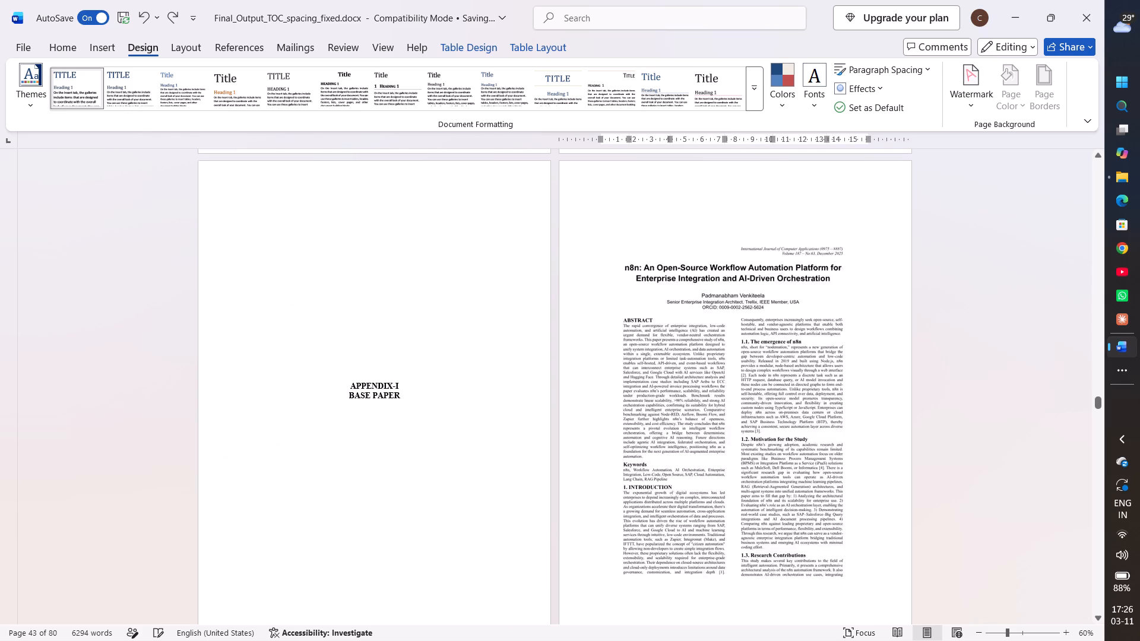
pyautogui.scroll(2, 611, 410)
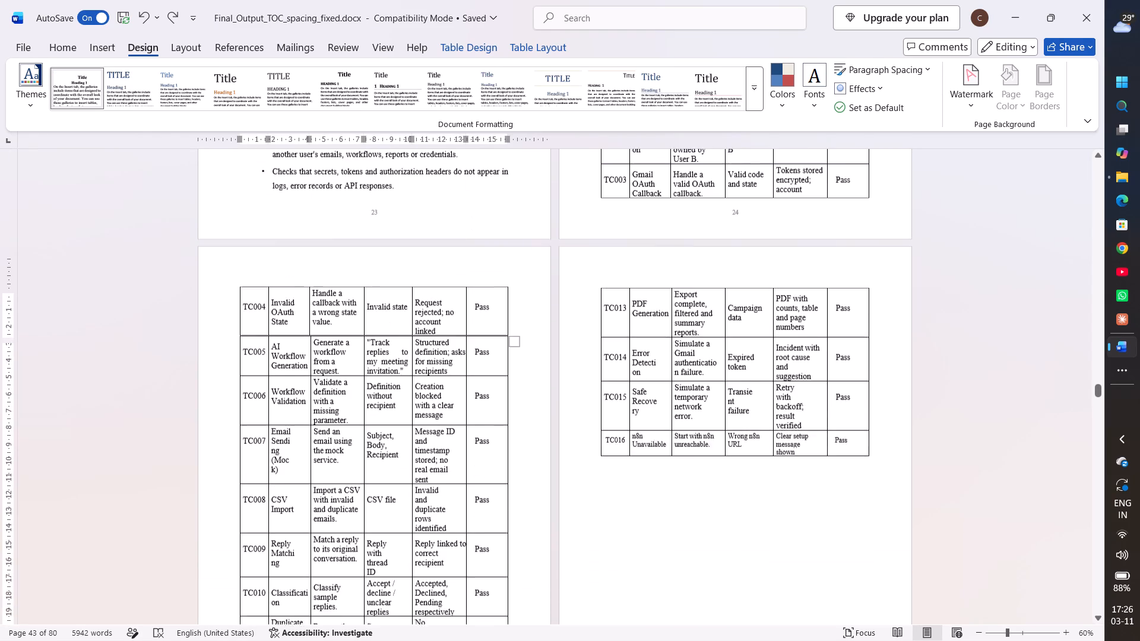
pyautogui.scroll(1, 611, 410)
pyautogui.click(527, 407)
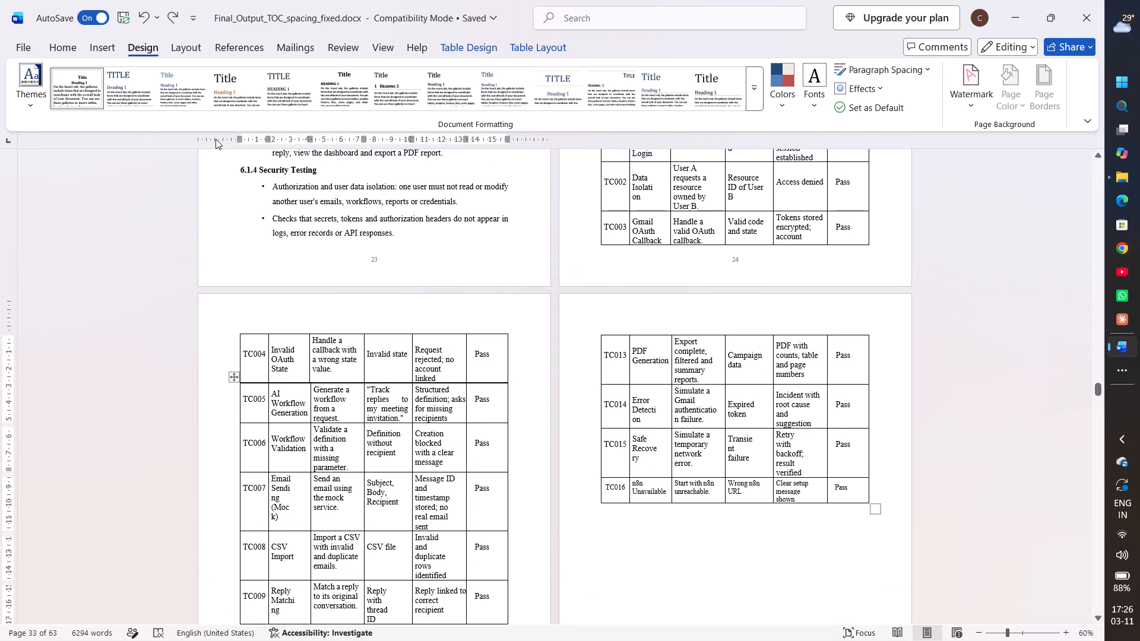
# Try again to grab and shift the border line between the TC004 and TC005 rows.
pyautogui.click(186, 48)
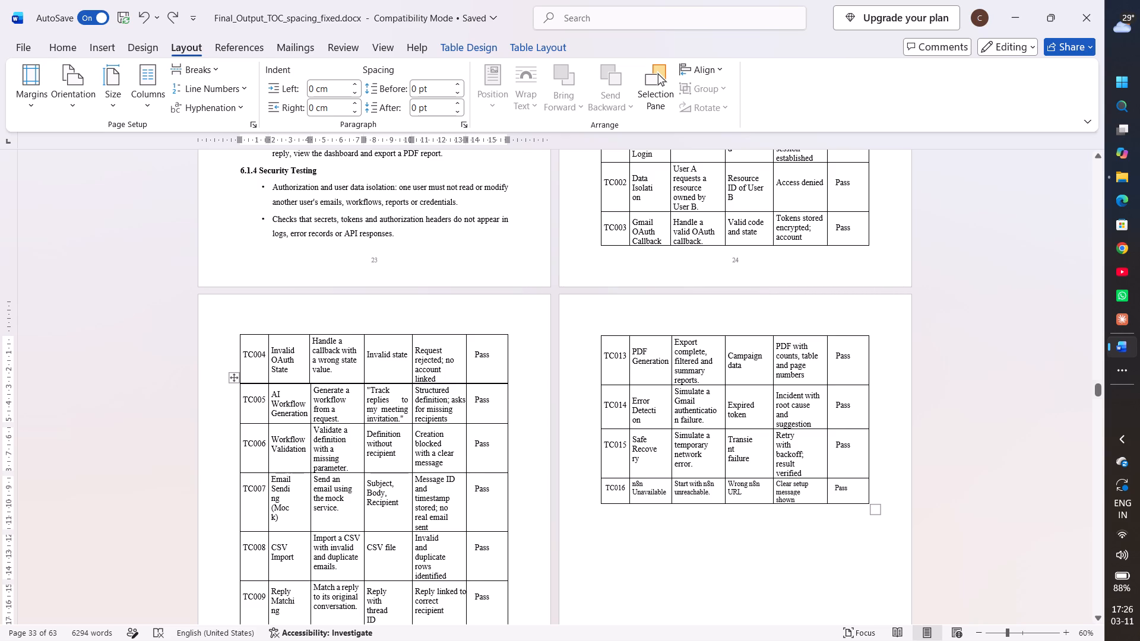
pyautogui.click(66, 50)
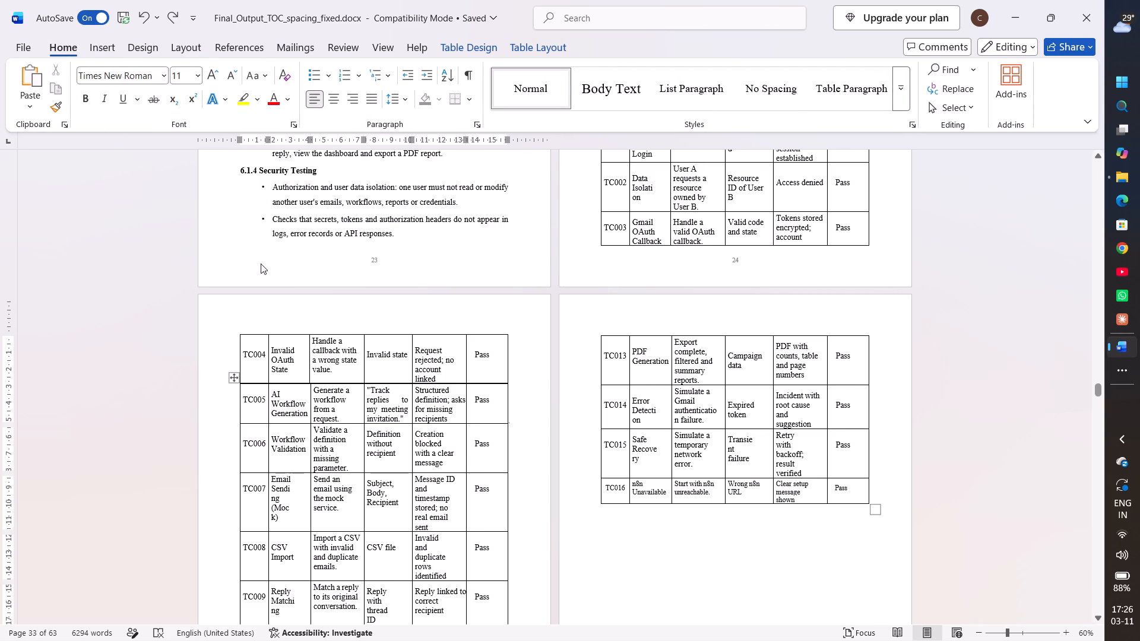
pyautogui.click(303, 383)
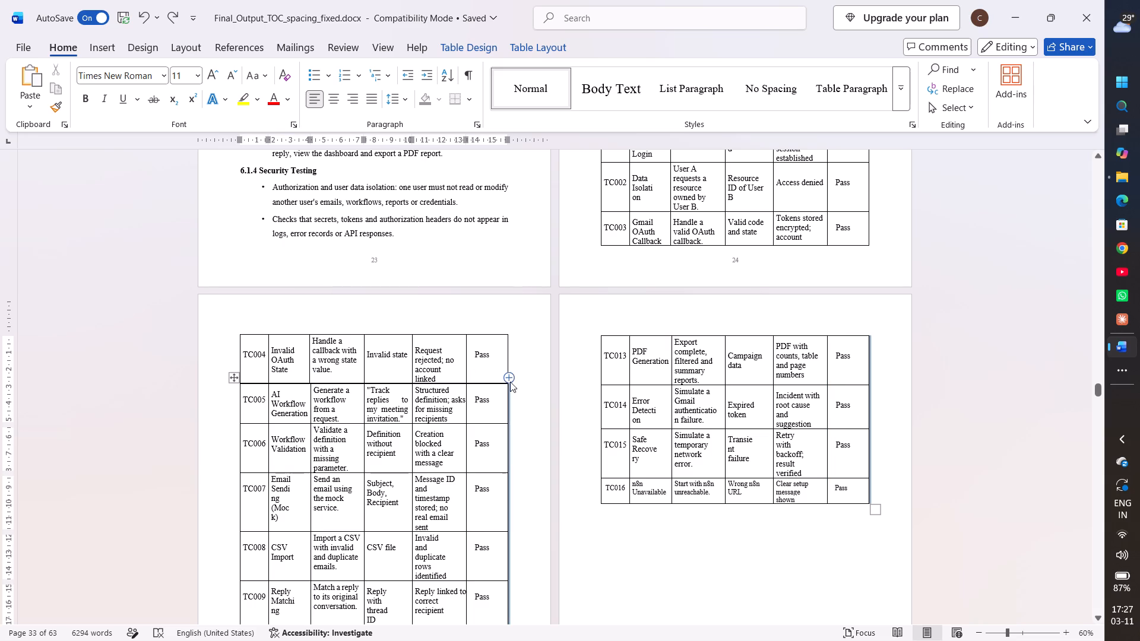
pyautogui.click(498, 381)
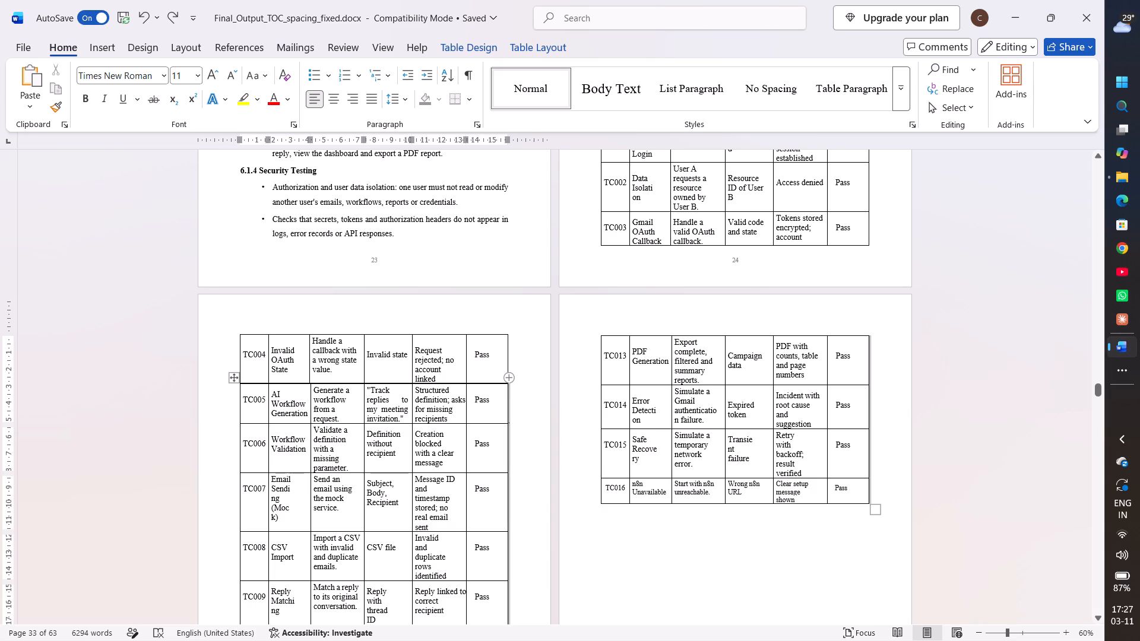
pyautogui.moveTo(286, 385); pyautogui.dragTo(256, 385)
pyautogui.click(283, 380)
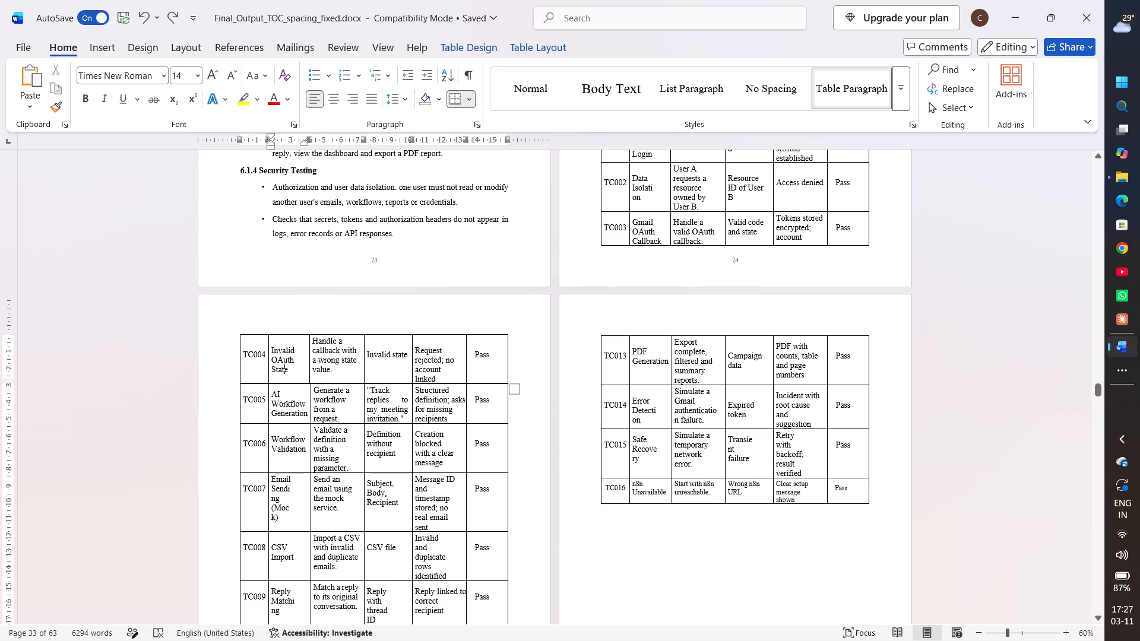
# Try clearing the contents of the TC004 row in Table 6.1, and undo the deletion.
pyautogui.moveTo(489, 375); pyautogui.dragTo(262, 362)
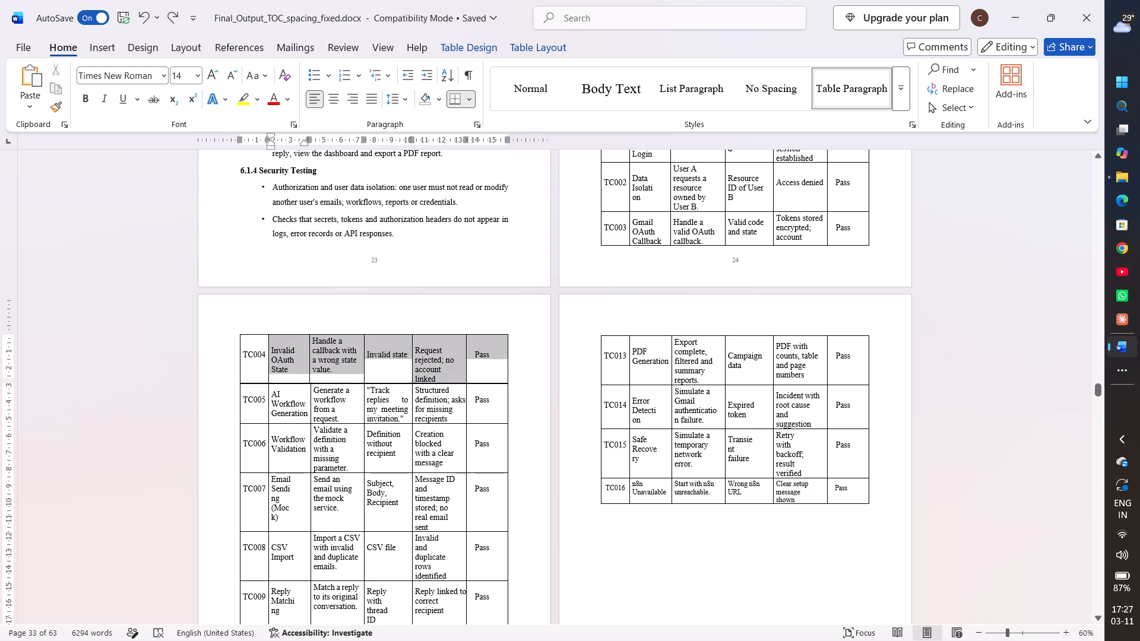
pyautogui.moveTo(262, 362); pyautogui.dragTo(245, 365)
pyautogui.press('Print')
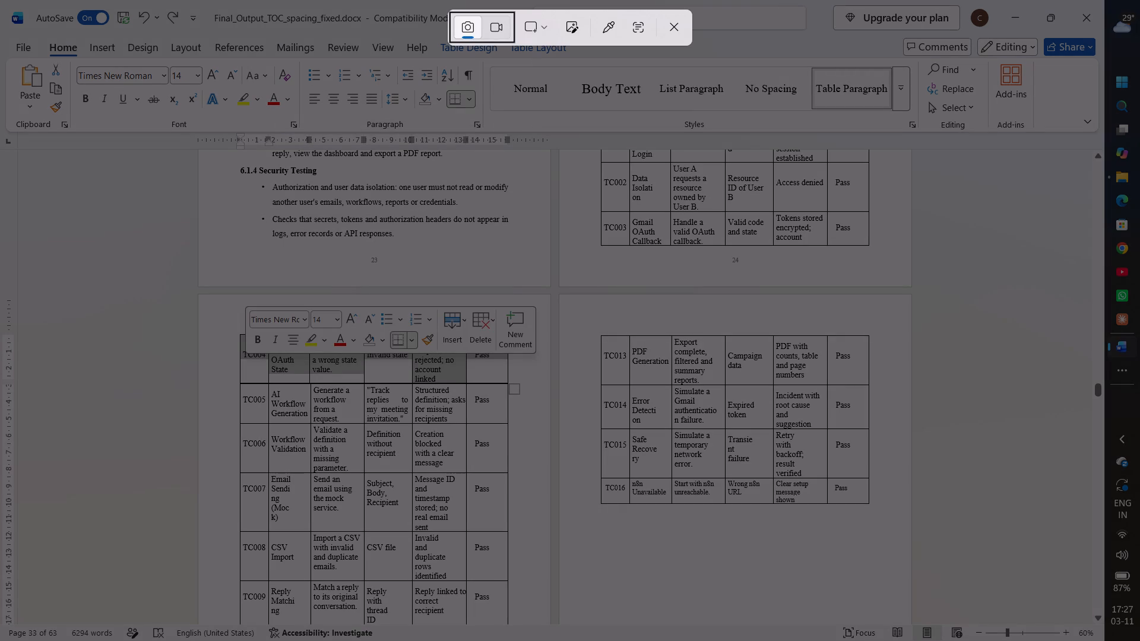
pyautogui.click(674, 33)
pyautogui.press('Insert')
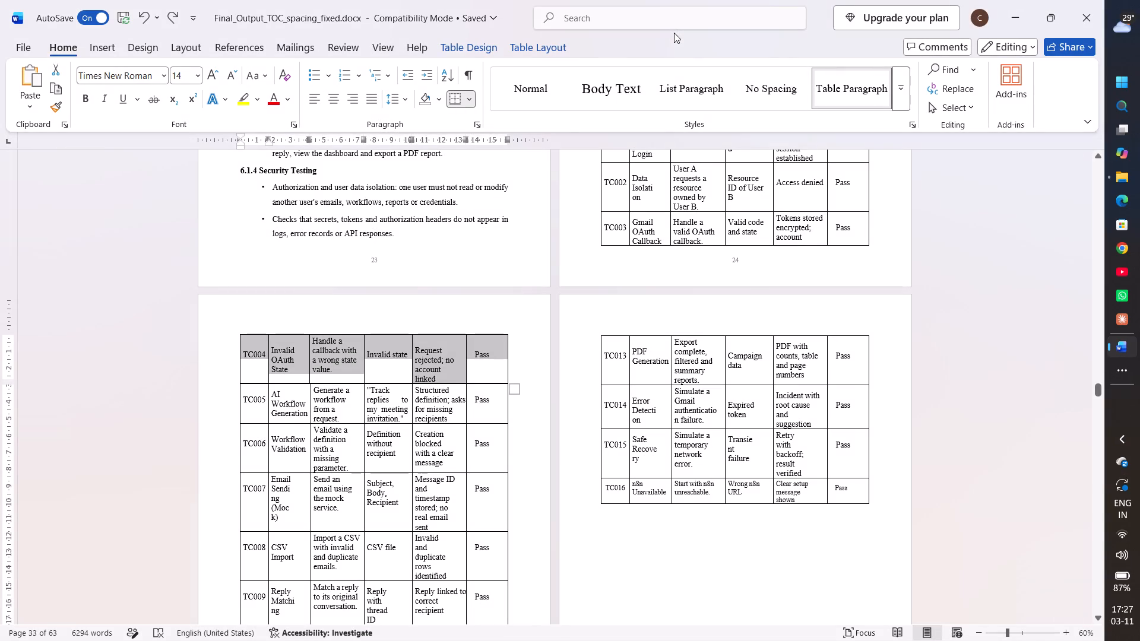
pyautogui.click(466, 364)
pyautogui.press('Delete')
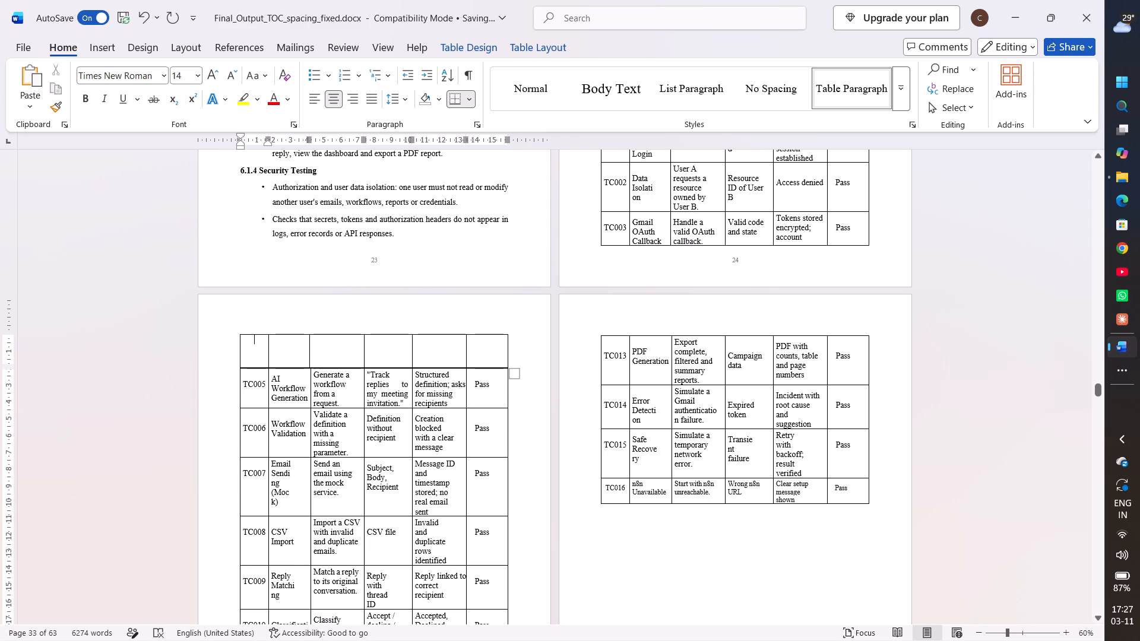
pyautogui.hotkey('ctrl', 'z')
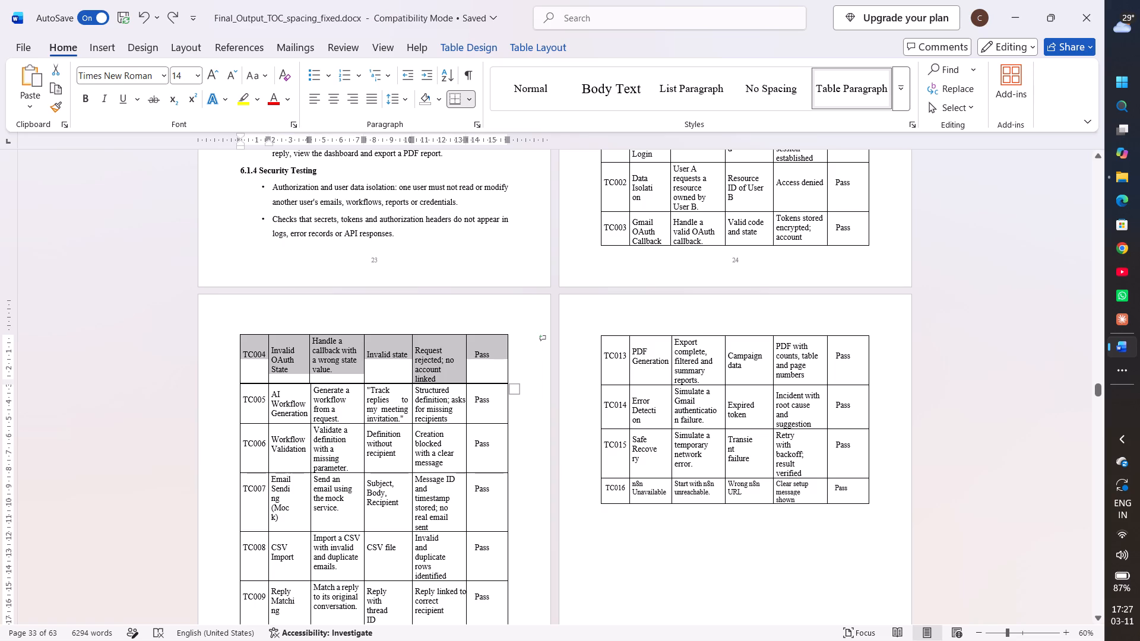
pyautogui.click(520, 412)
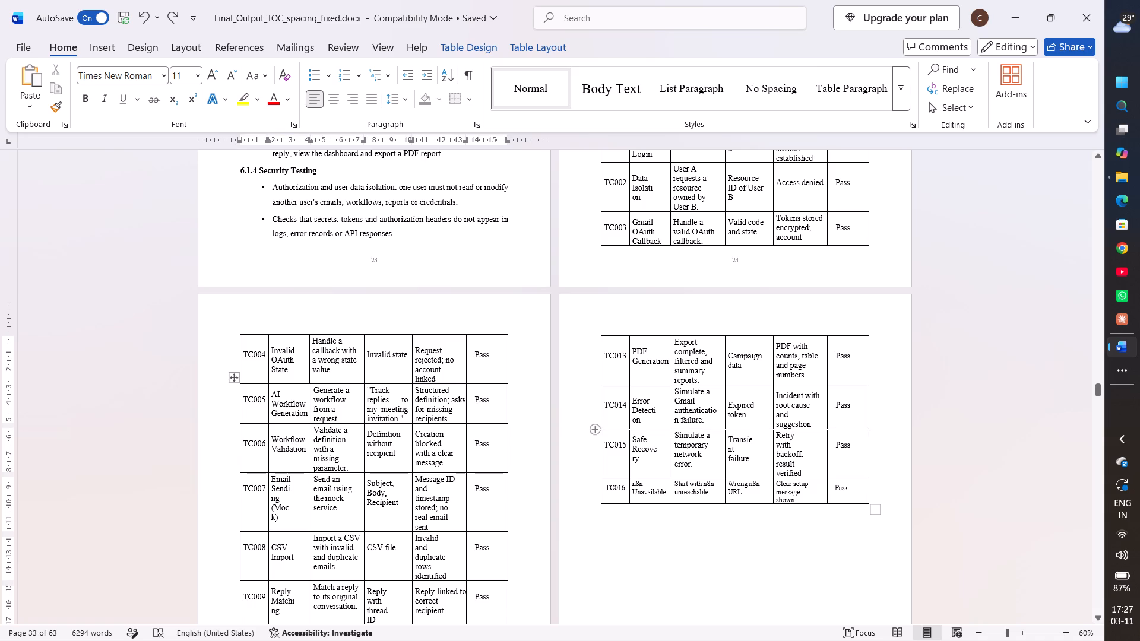
# Examine how the Table 6.1 Test Case Design rows are laid out across the pages, from TC001 through TC016.
pyautogui.scroll(2, 609, 411)
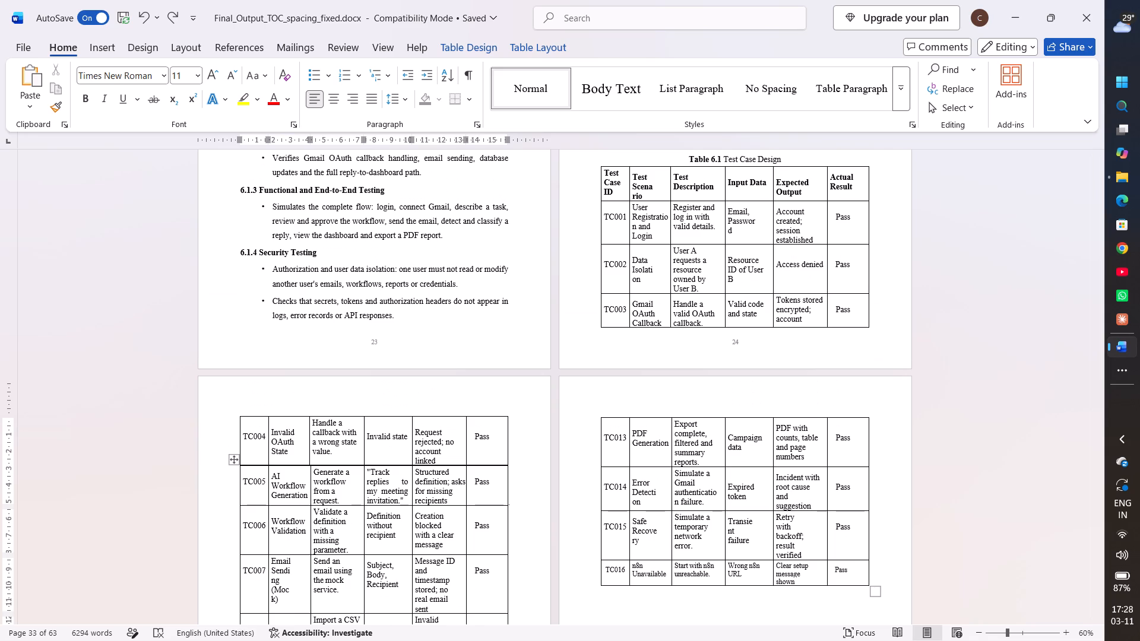
pyautogui.hscroll(1, 721, 433)
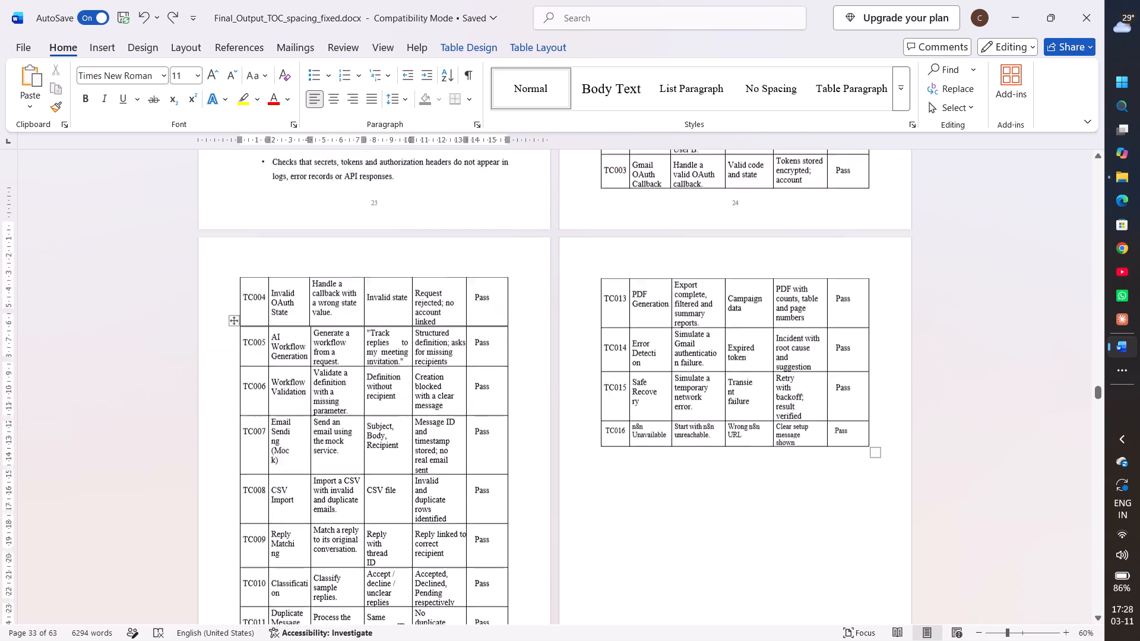
pyautogui.hscroll(1, 721, 433)
pyautogui.scroll(-1, 721, 433)
pyautogui.scroll(-1, 661, 460)
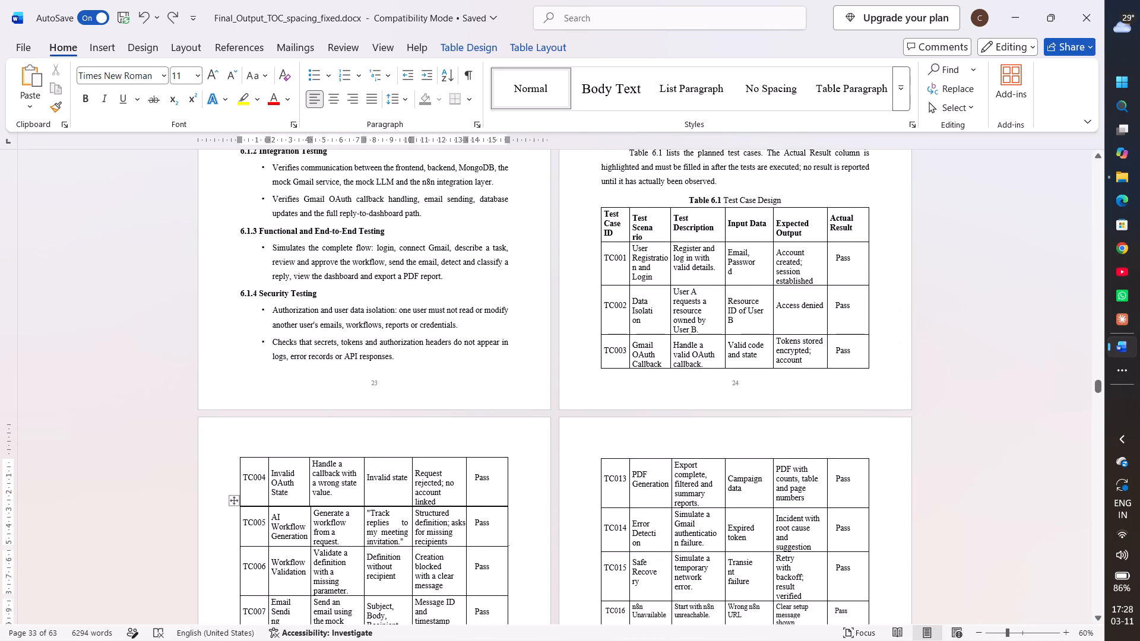
pyautogui.scroll(-1, 661, 460)
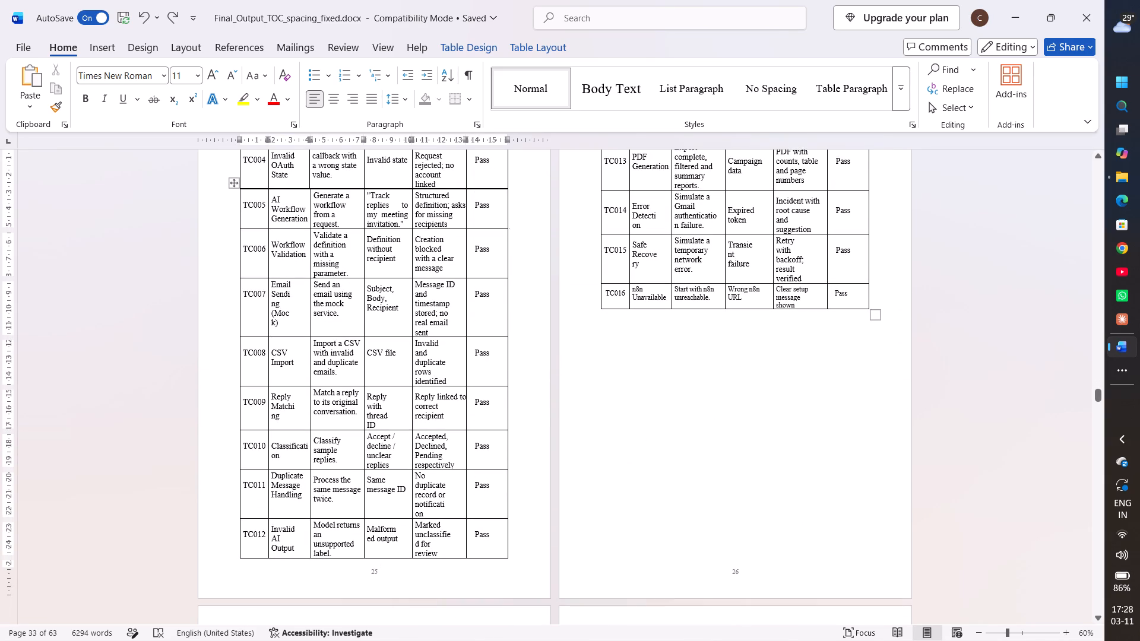
pyautogui.scroll(2, 618, 394)
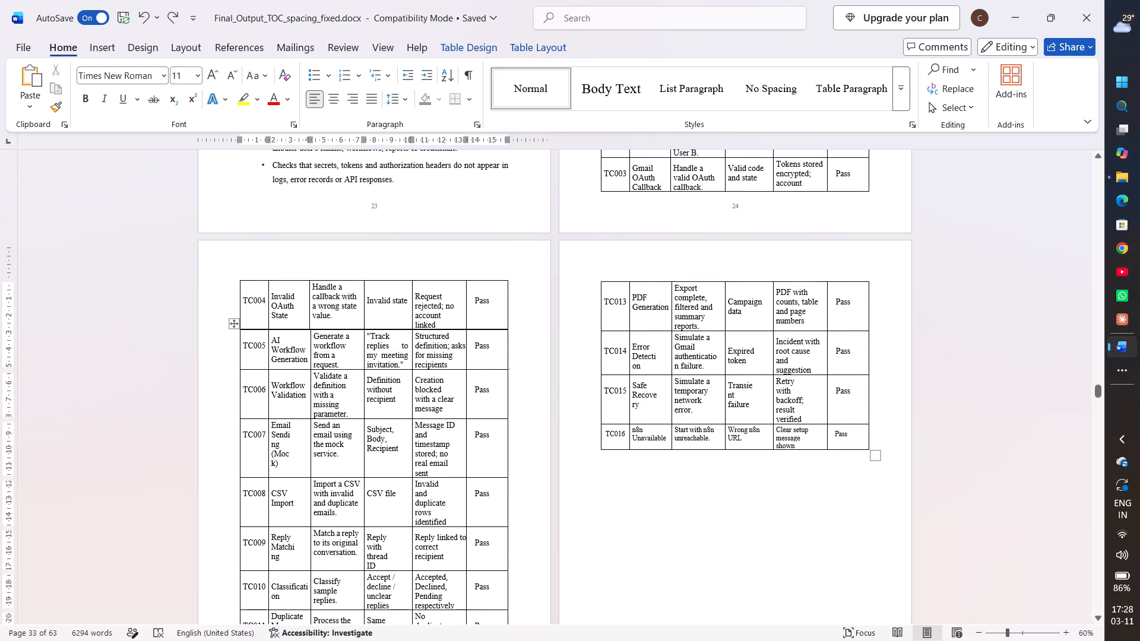
pyautogui.scroll(1, 436, 367)
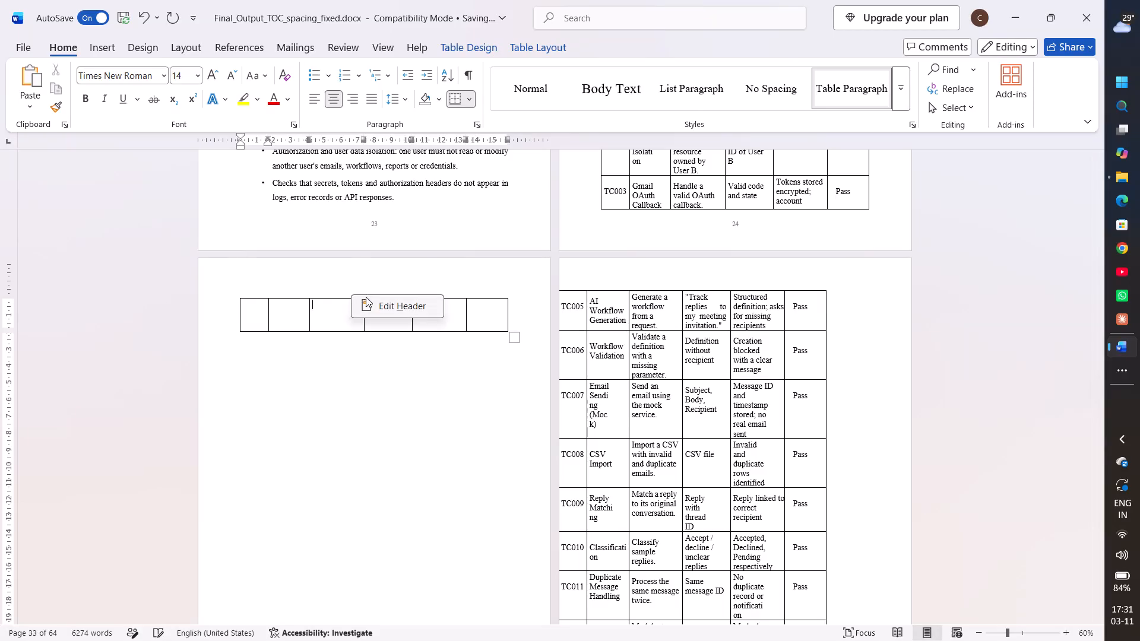
pyautogui.click(265, 312)
pyautogui.rightClick(265, 312)
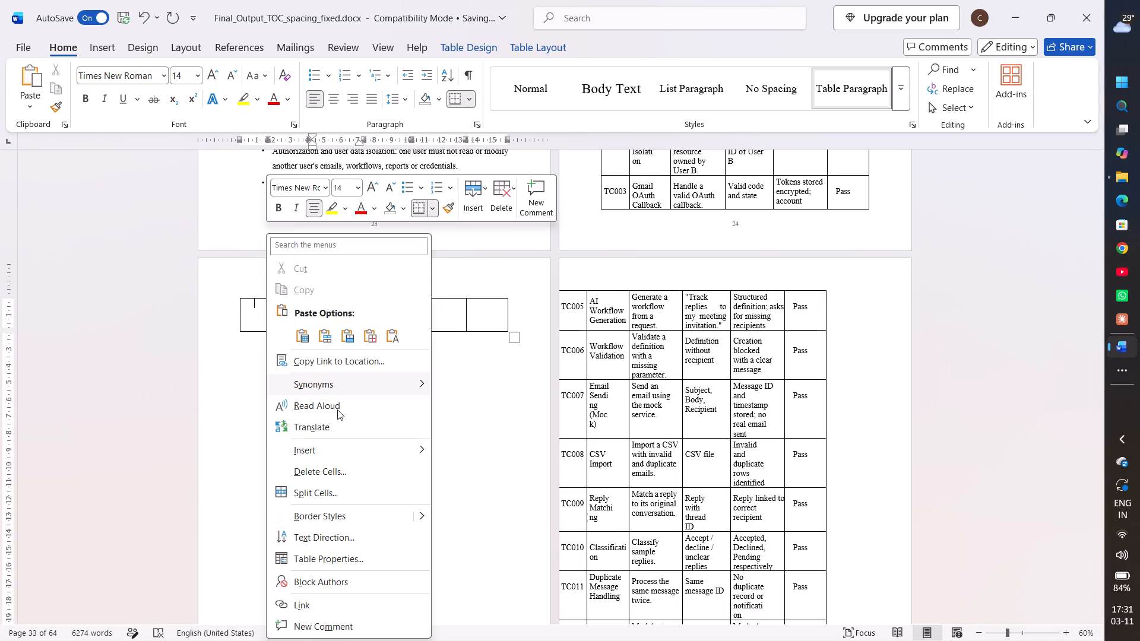
pyautogui.click(328, 468)
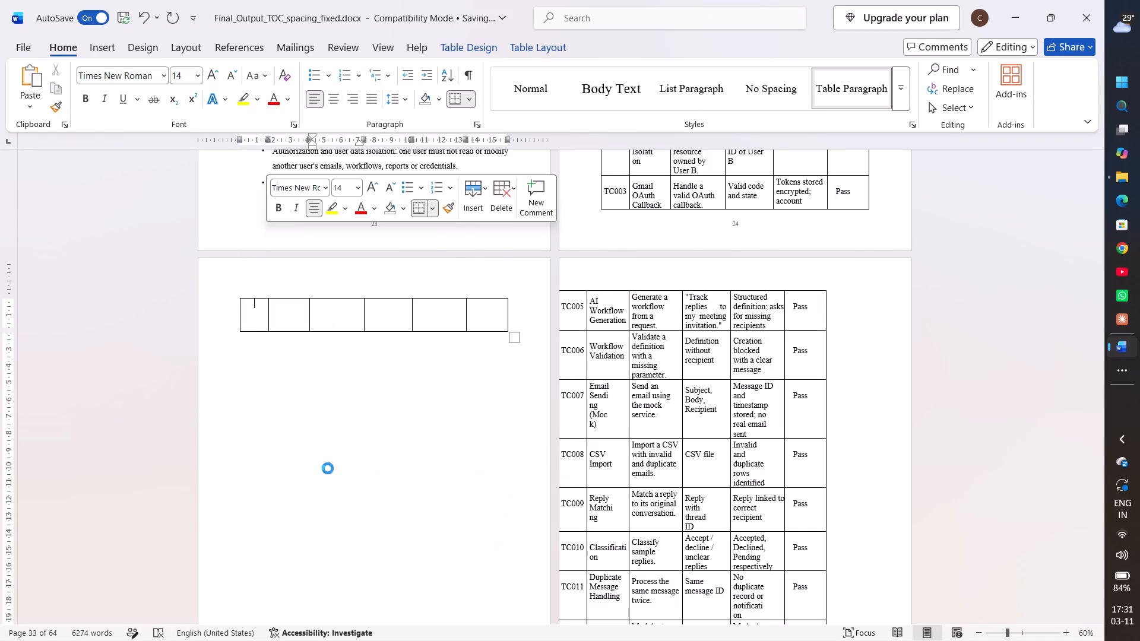
pyautogui.click(487, 314)
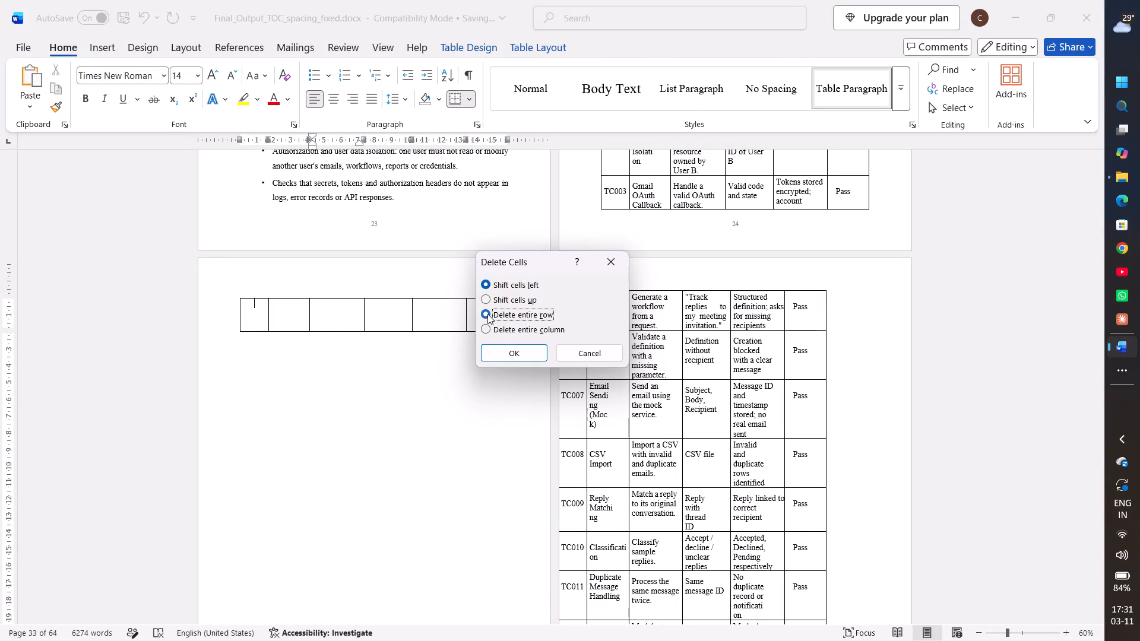
pyautogui.click(506, 349)
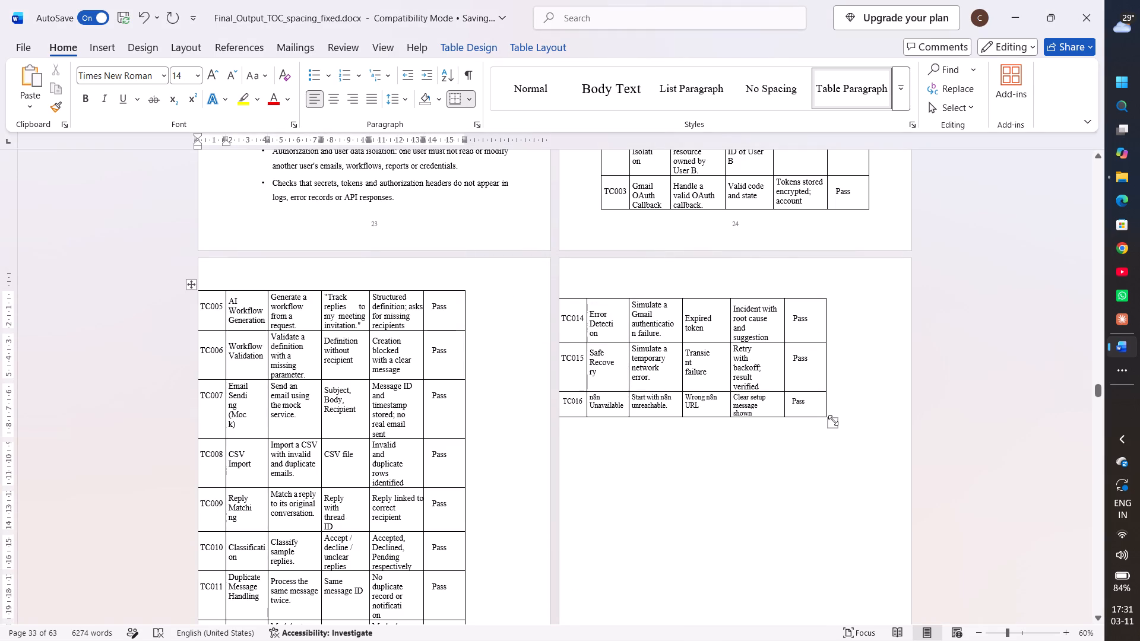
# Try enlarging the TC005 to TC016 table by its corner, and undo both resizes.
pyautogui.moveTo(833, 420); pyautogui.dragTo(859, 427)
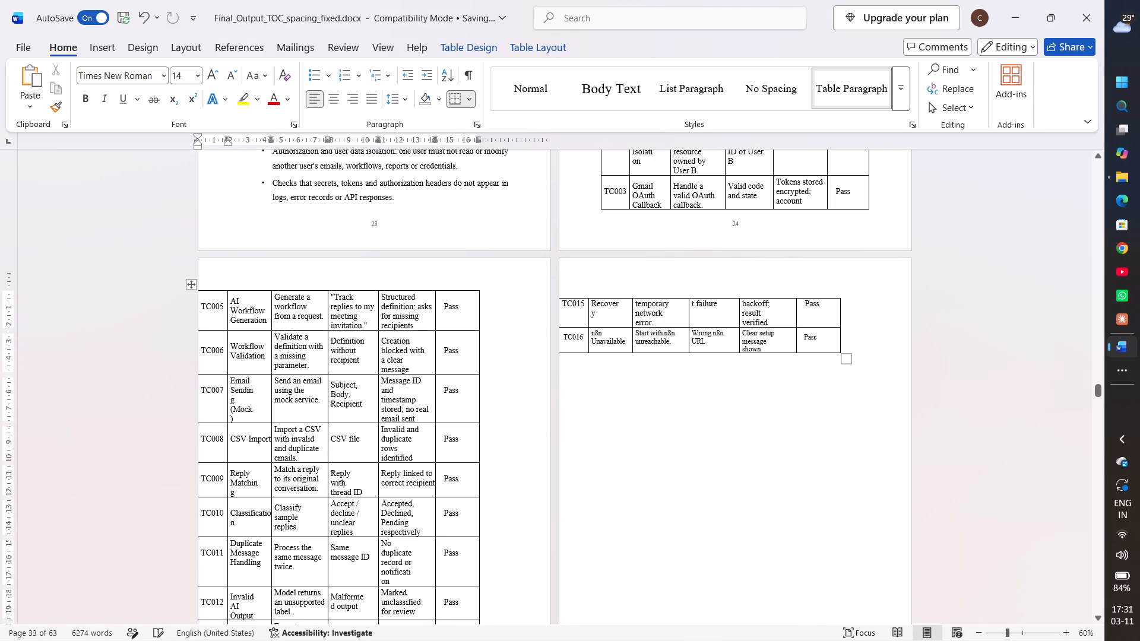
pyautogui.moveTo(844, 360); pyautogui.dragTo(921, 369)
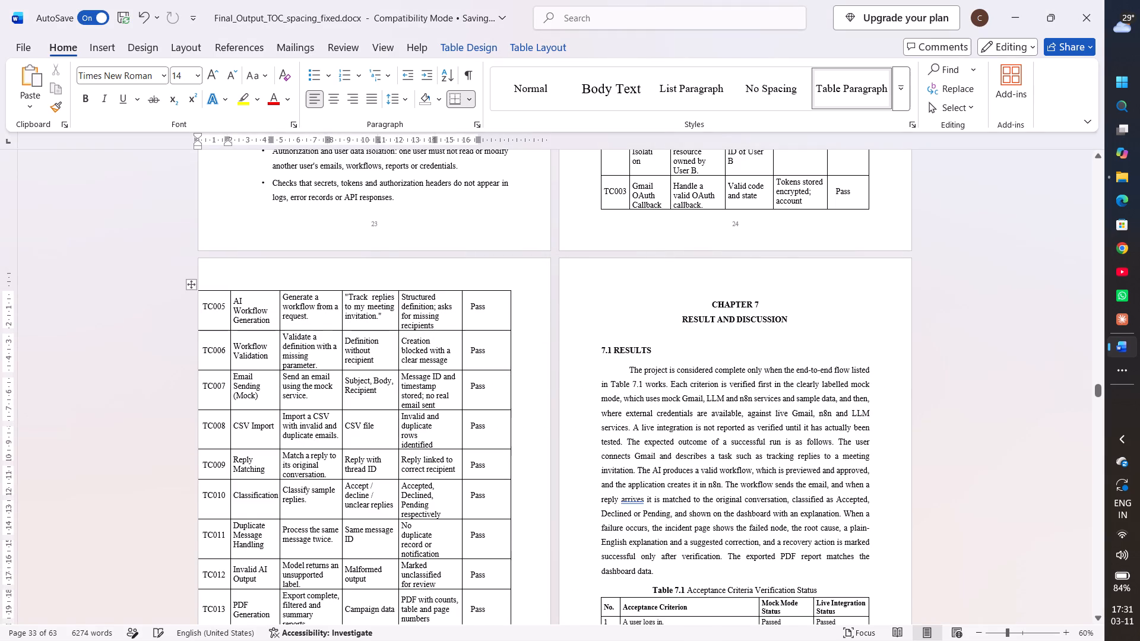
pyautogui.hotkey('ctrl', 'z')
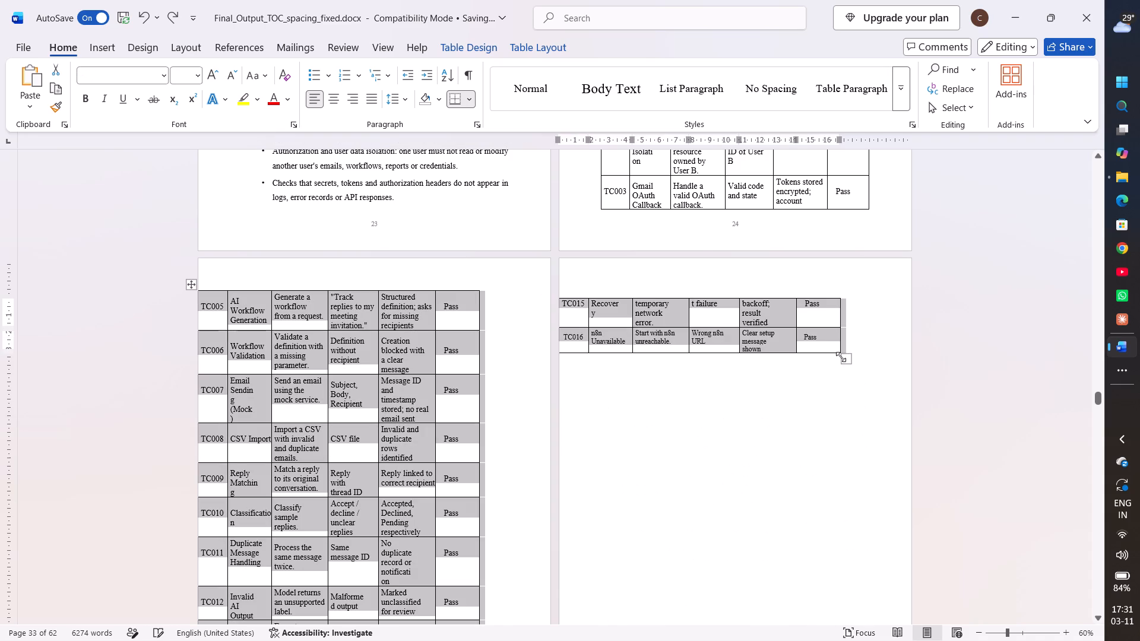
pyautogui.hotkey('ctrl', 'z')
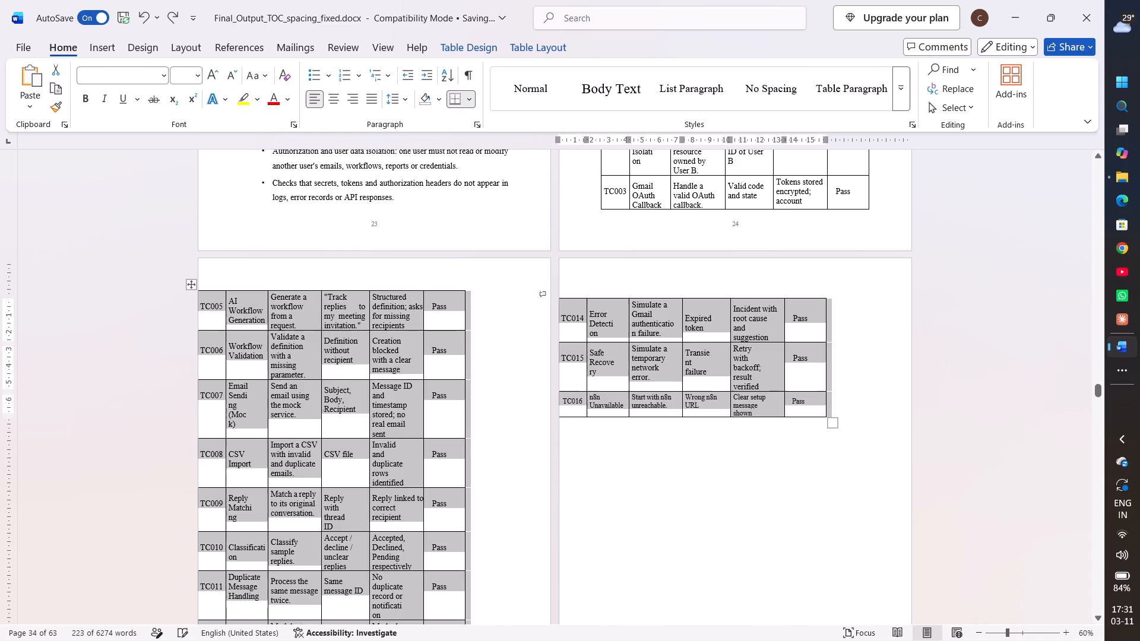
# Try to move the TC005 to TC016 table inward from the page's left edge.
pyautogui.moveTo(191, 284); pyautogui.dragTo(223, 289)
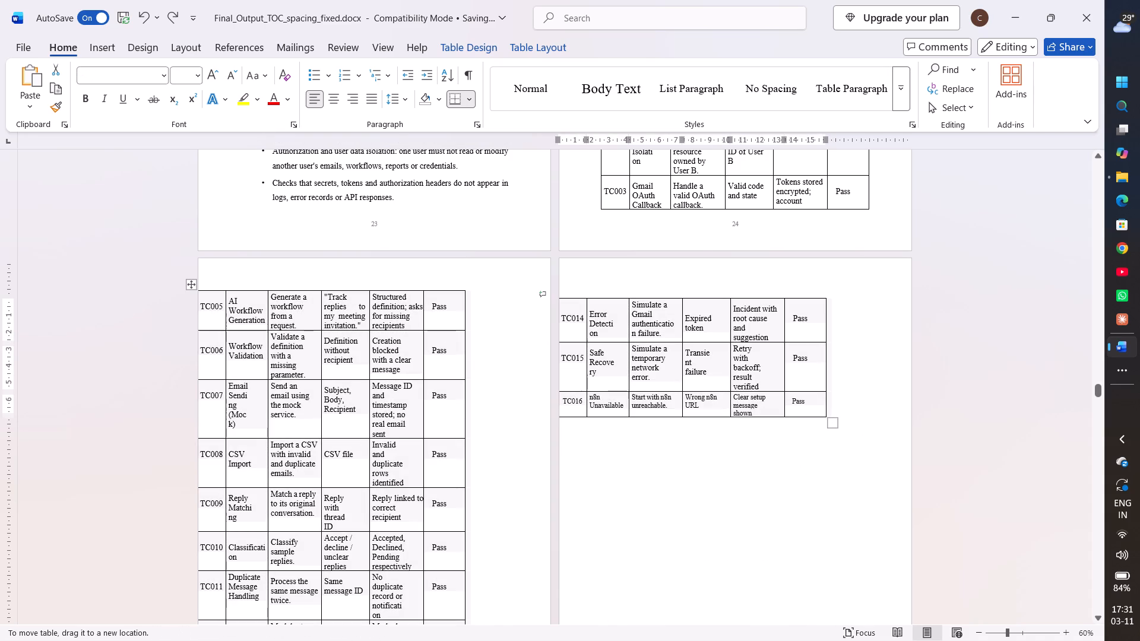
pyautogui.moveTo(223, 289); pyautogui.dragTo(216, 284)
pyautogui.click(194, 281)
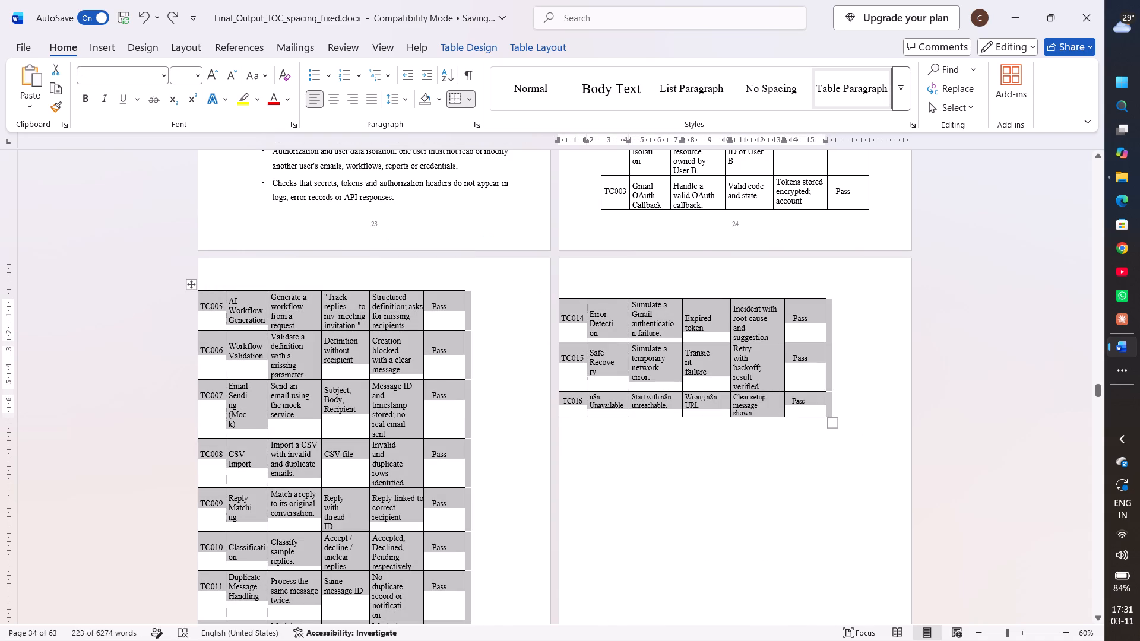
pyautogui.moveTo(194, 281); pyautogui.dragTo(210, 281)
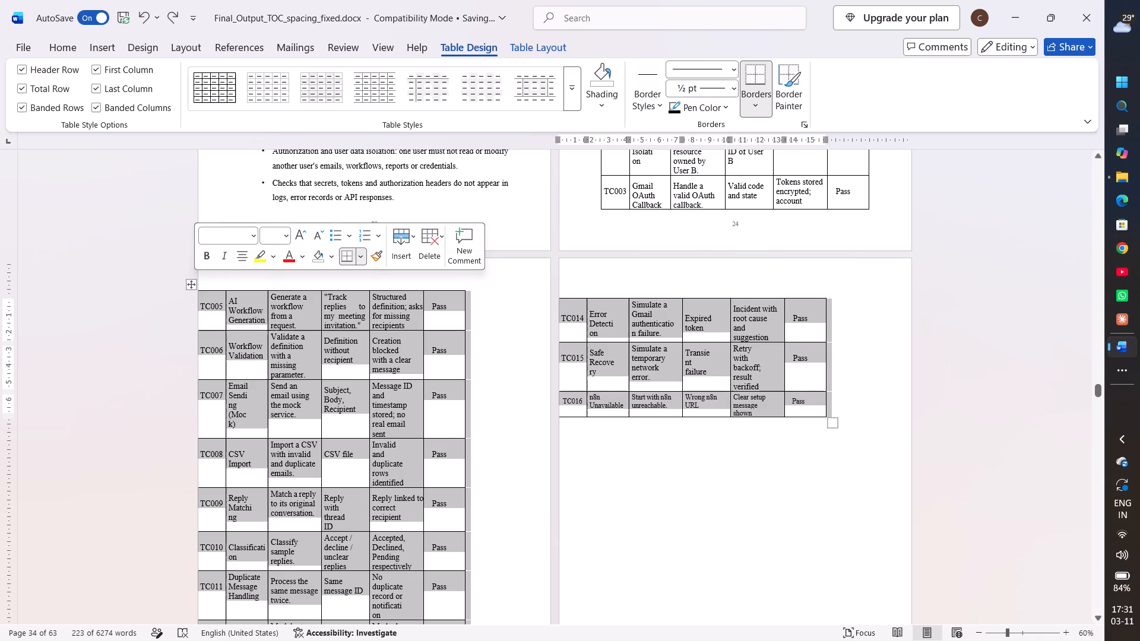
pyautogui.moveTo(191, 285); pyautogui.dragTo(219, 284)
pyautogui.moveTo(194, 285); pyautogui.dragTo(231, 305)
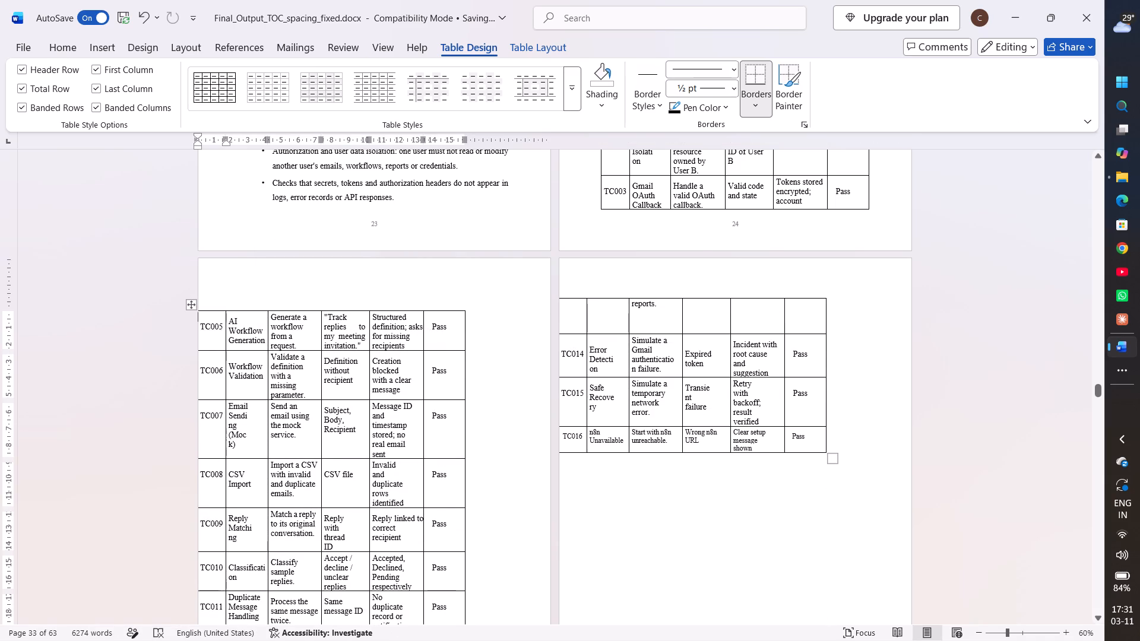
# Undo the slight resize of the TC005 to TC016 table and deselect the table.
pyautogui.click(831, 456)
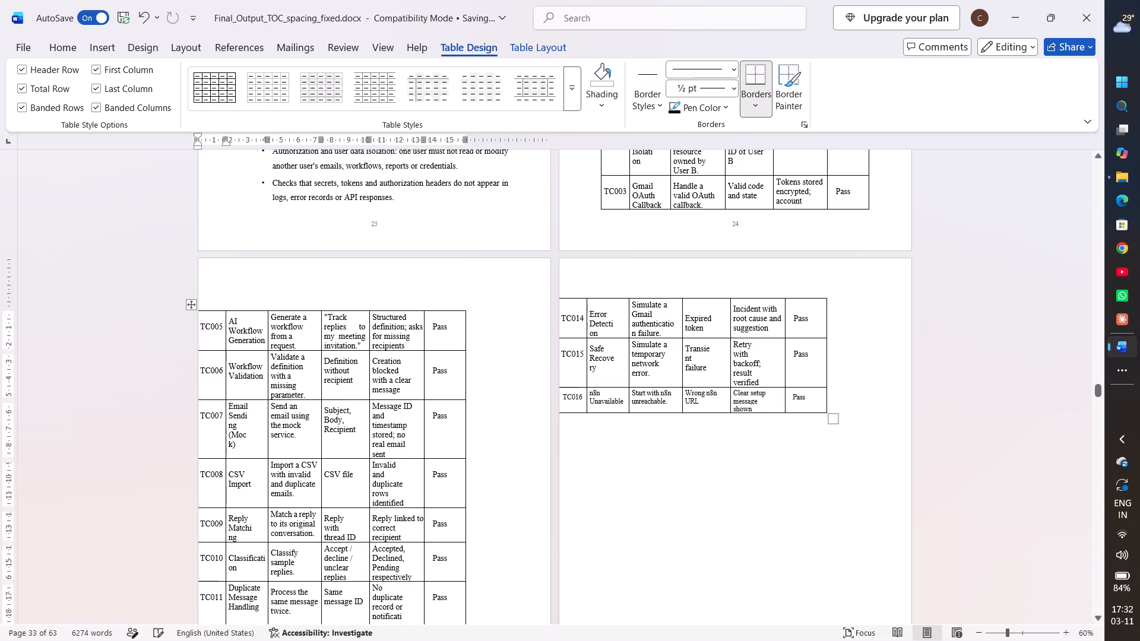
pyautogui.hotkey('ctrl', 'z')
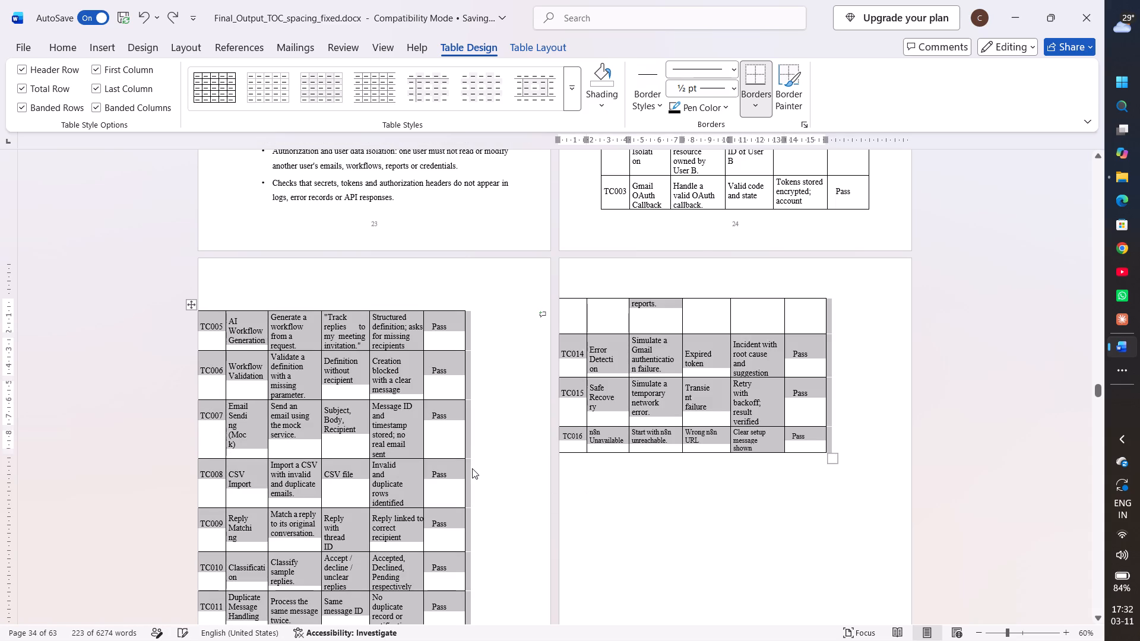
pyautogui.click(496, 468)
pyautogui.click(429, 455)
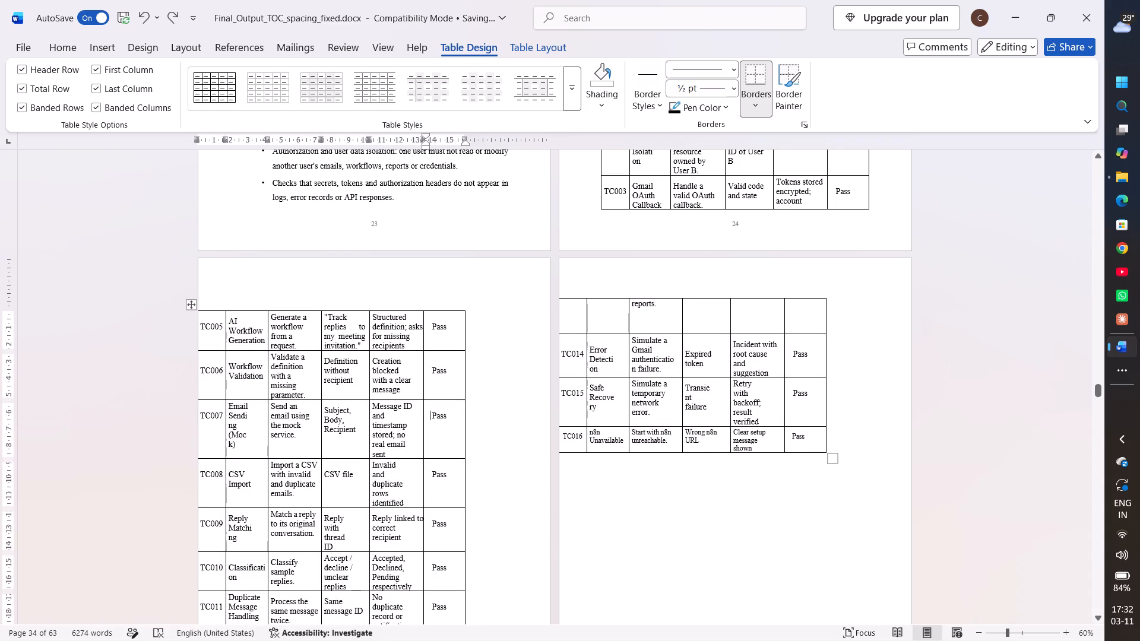
# Try to move the TC005 to TC016 table inward from the page's left edge, shifting it slightly up the page.
pyautogui.click(194, 306)
pyautogui.moveTo(194, 306); pyautogui.dragTo(207, 307)
pyautogui.press('Right')
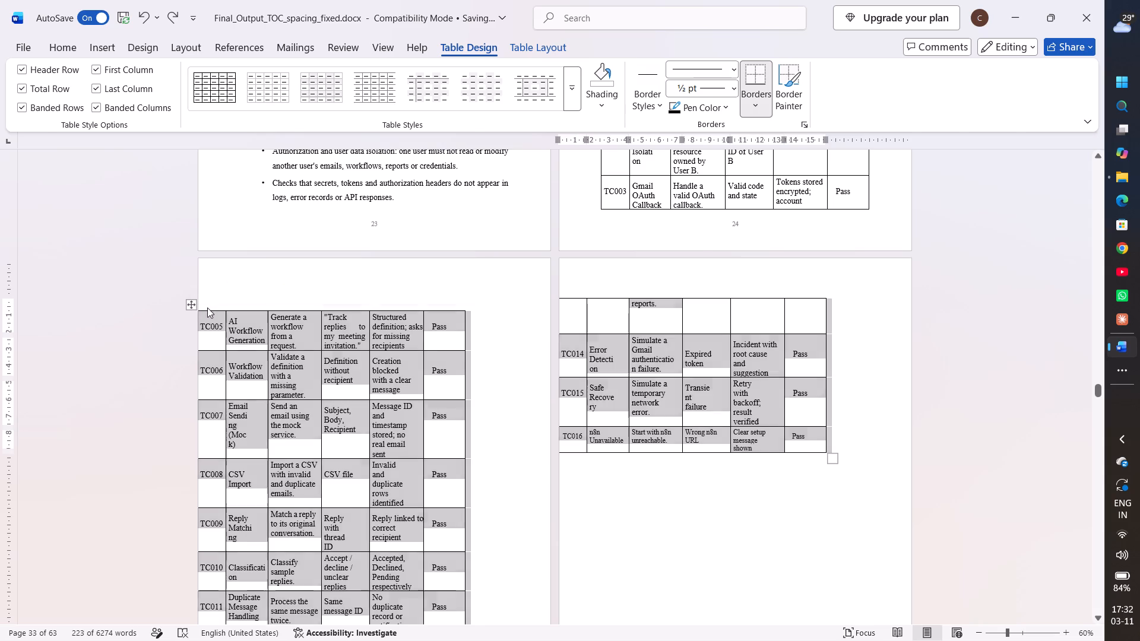
pyautogui.press('Right')
pyautogui.press('Right')
pyautogui.scroll(1, 207, 307)
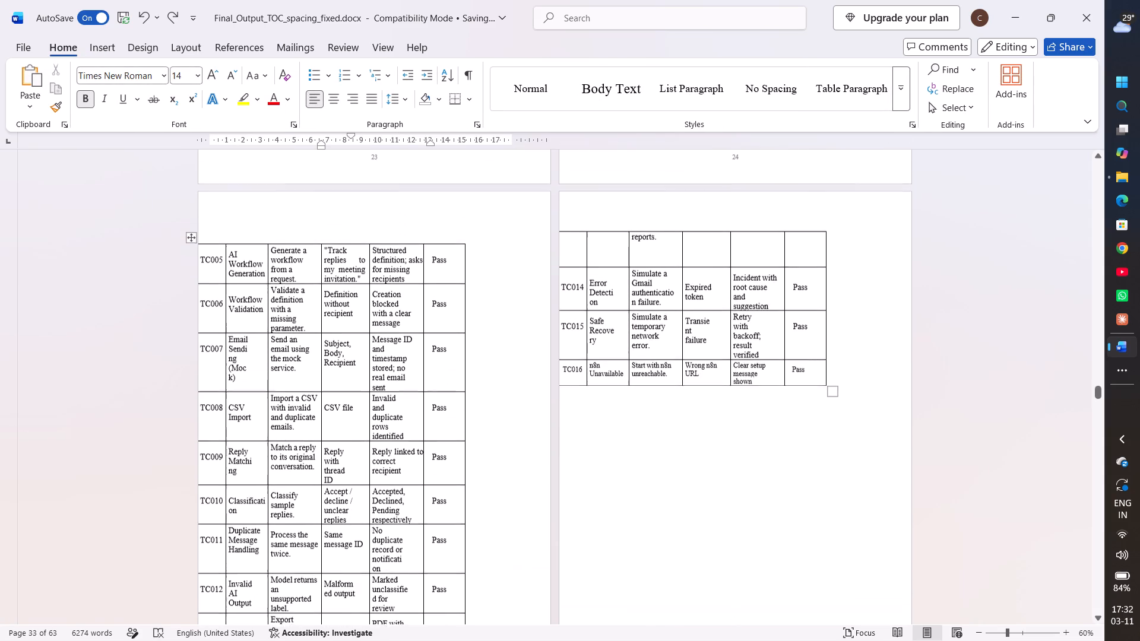
pyautogui.click(190, 240)
pyautogui.moveTo(190, 240); pyautogui.dragTo(216, 221)
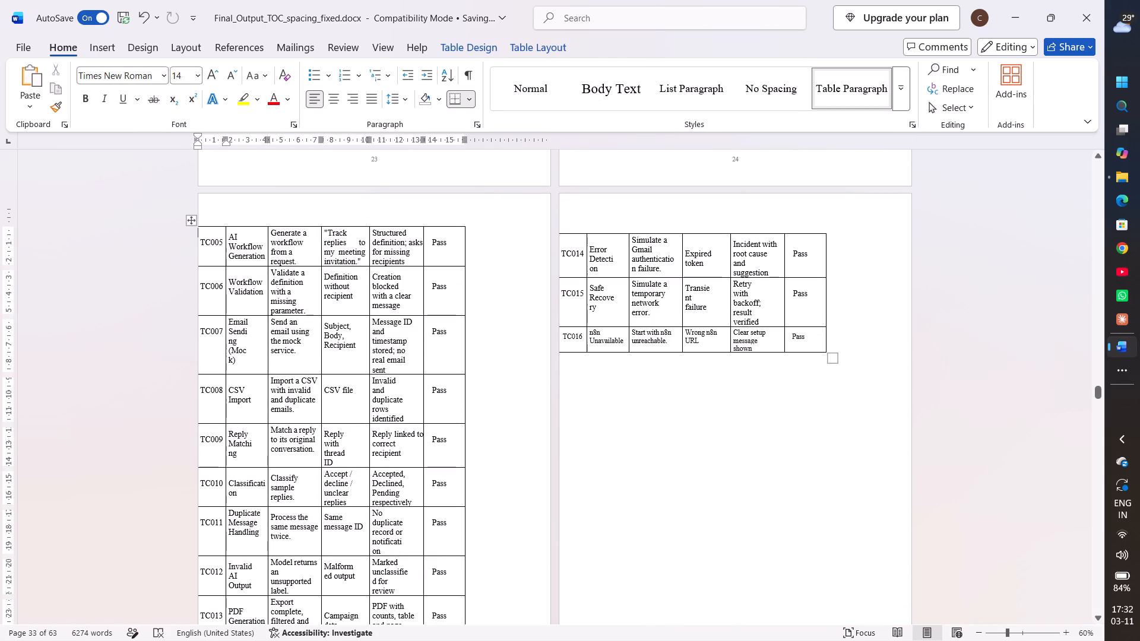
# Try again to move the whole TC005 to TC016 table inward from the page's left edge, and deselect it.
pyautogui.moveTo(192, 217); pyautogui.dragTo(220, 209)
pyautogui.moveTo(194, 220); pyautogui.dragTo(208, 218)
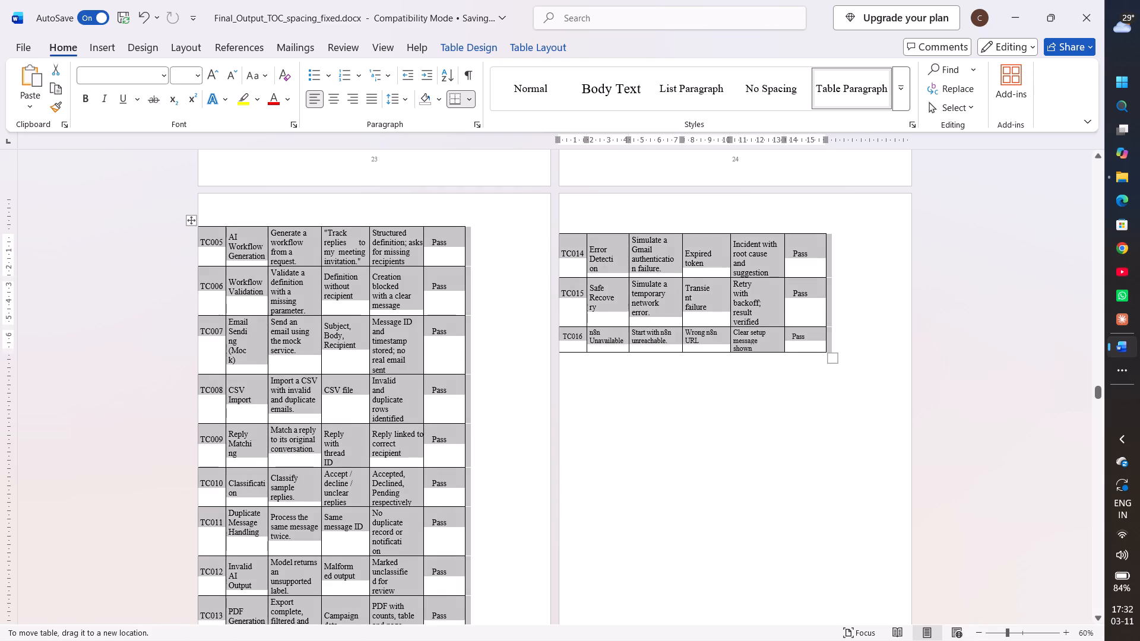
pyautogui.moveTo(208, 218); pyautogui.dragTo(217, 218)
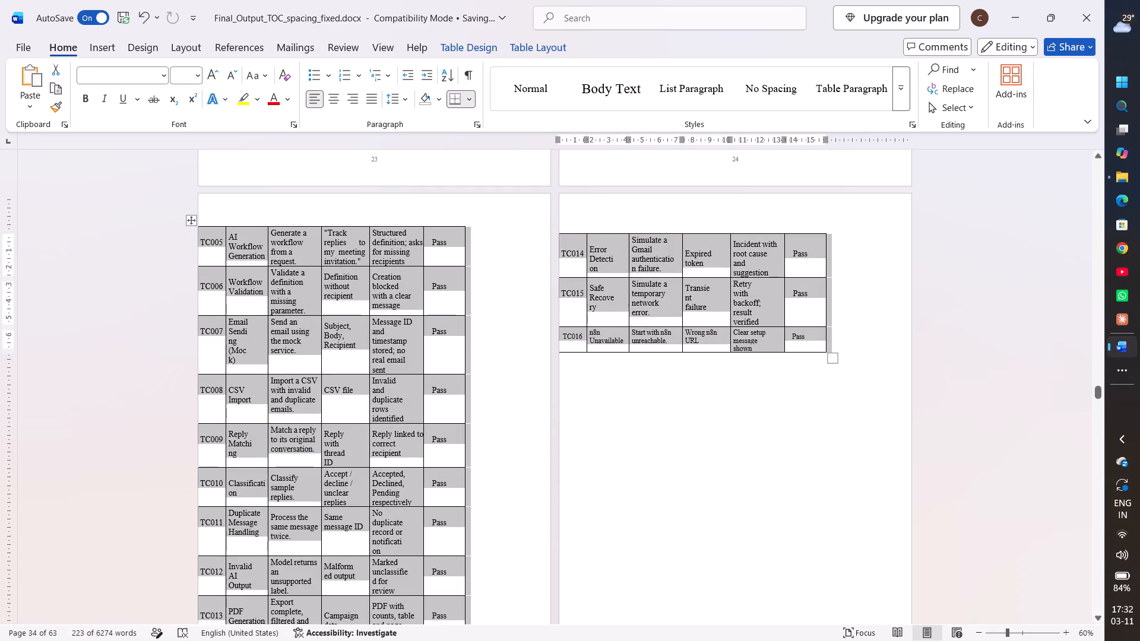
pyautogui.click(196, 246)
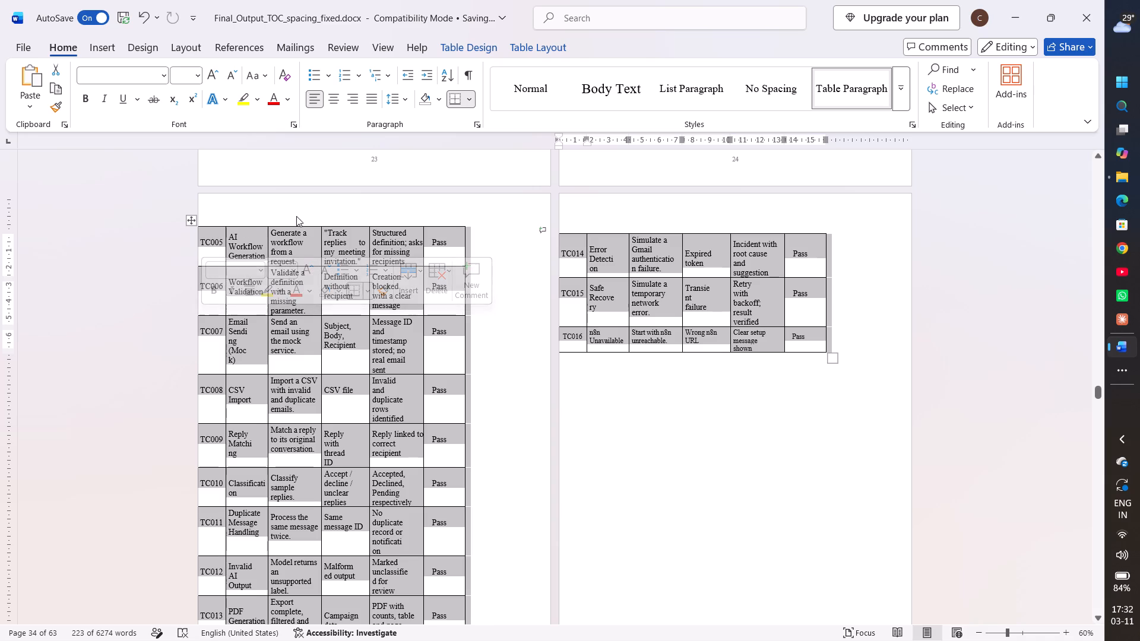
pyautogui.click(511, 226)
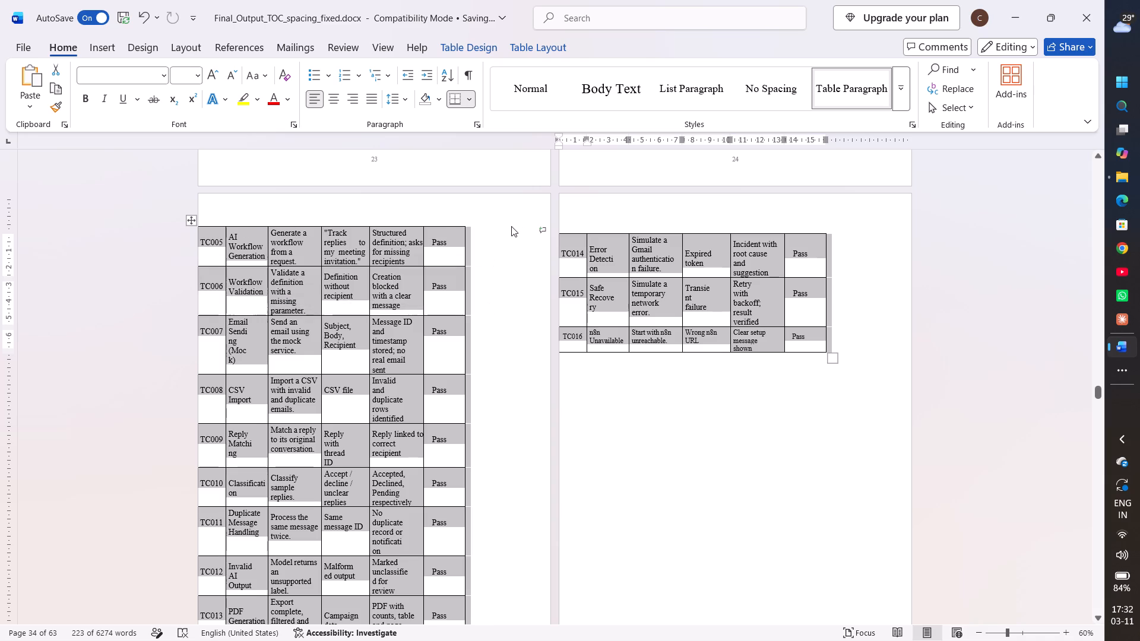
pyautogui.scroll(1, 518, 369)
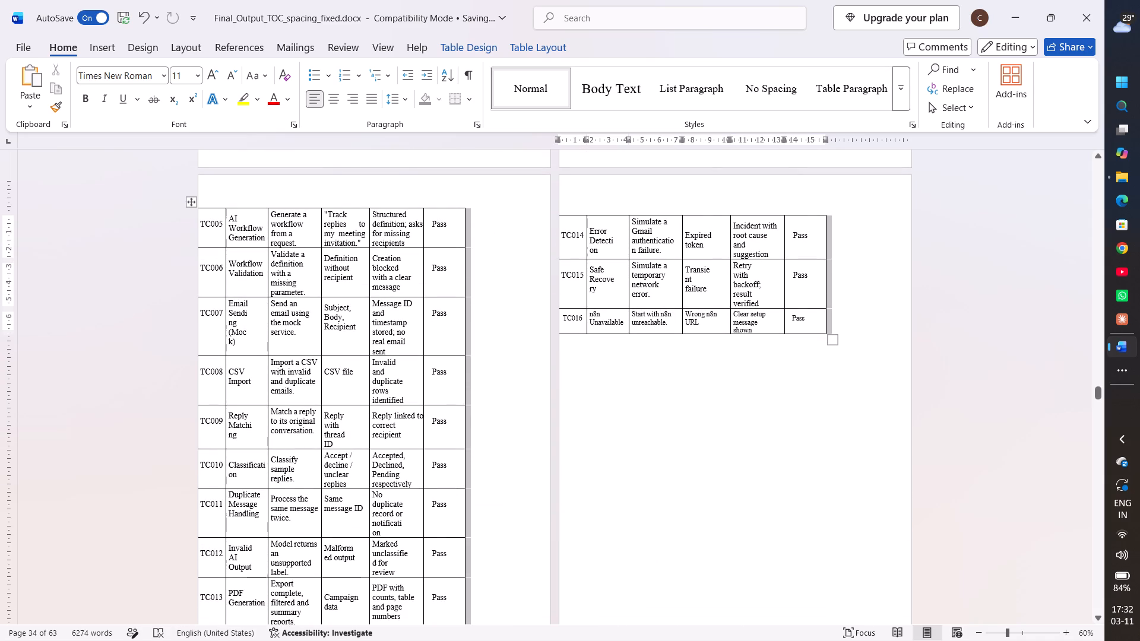
# Widen the whole TC005 to TC016 table slightly by resizing it from its lower outer corner.
pyautogui.moveTo(834, 338); pyautogui.dragTo(866, 347)
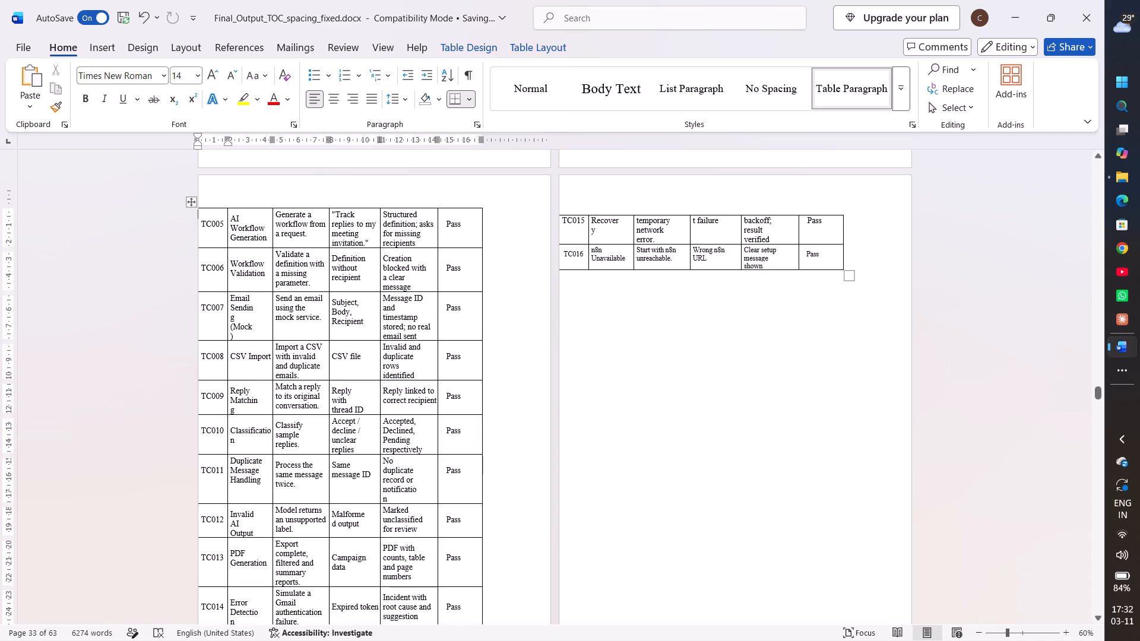
pyautogui.moveTo(194, 205); pyautogui.dragTo(226, 204)
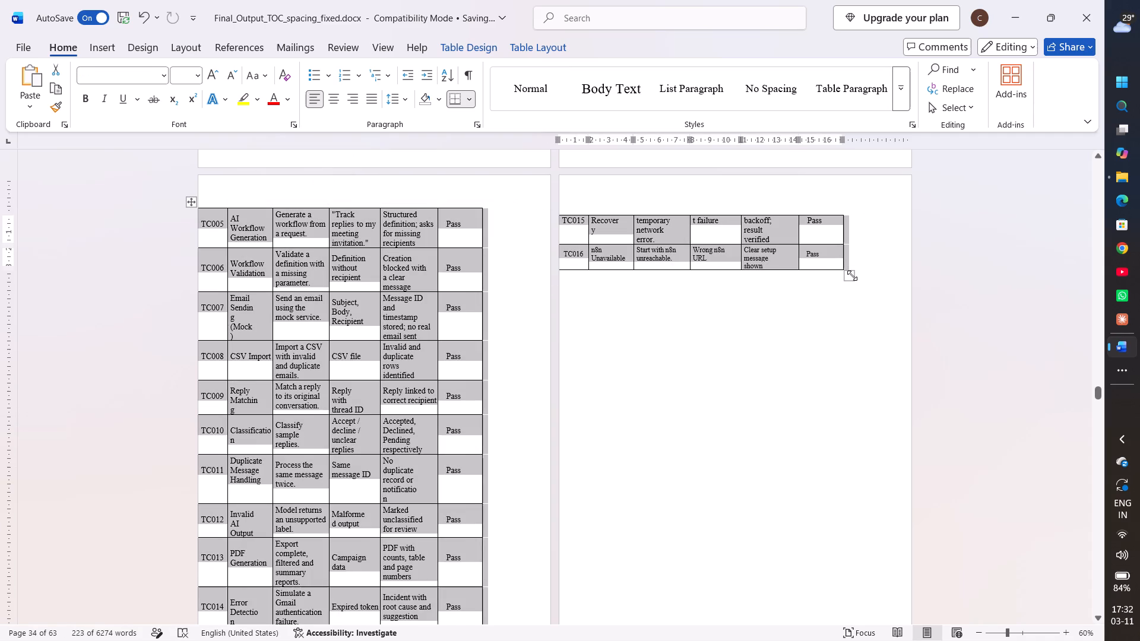
pyautogui.moveTo(852, 275); pyautogui.dragTo(859, 266)
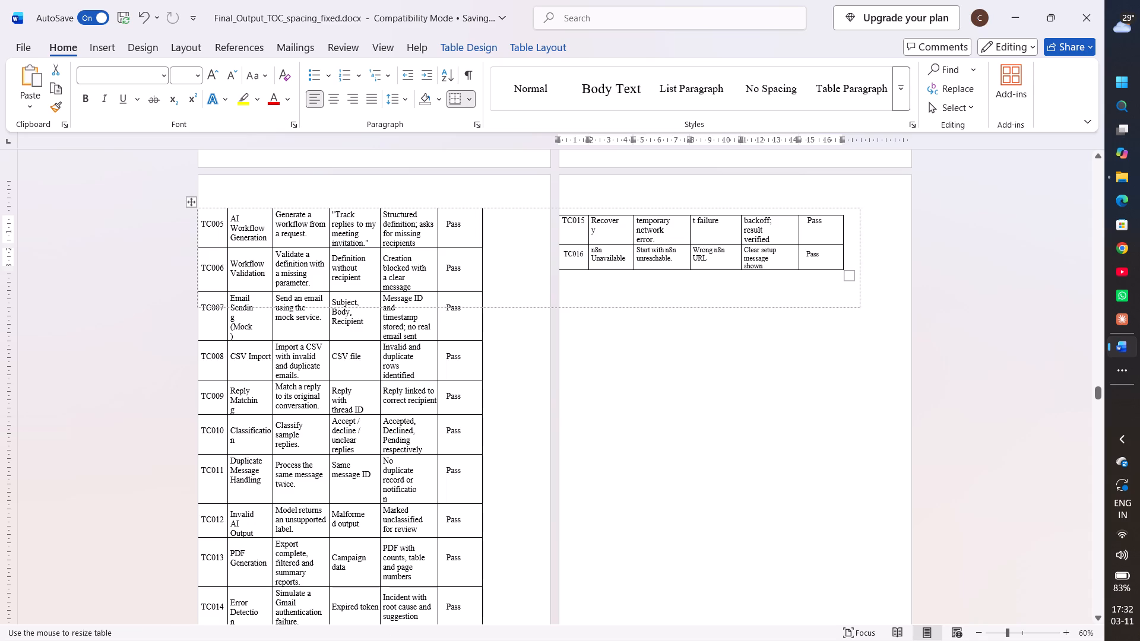
pyautogui.moveTo(859, 266); pyautogui.dragTo(847, 260)
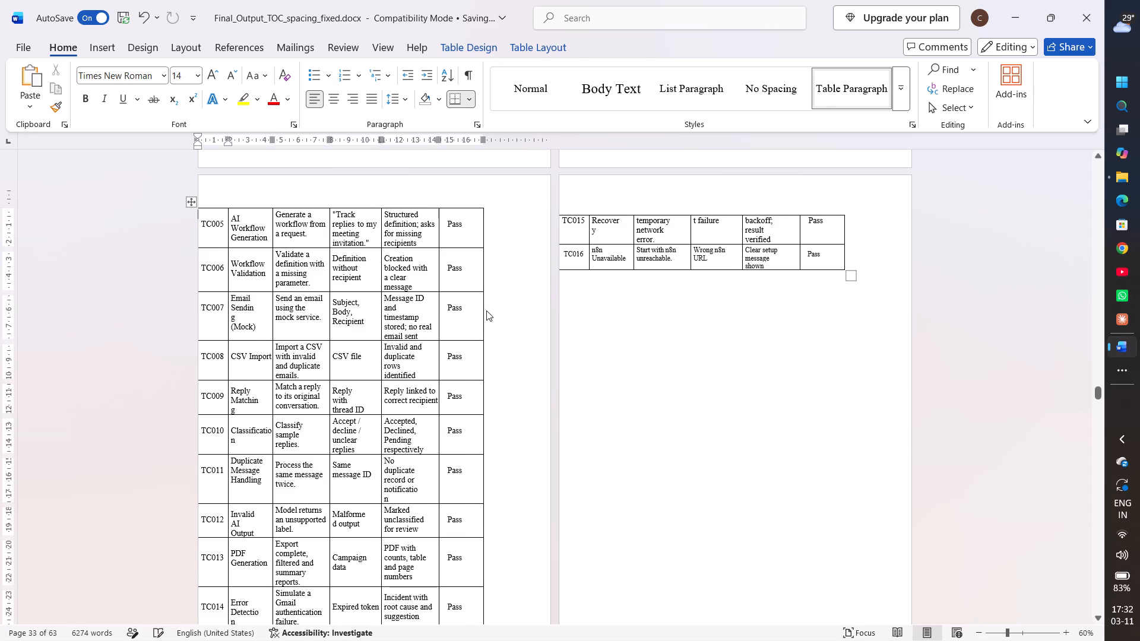
# Shift the outer border of the TC005 to TC016 table's test ID column slightly inward from the page edge.
pyautogui.hscroll(-1, 352, 340)
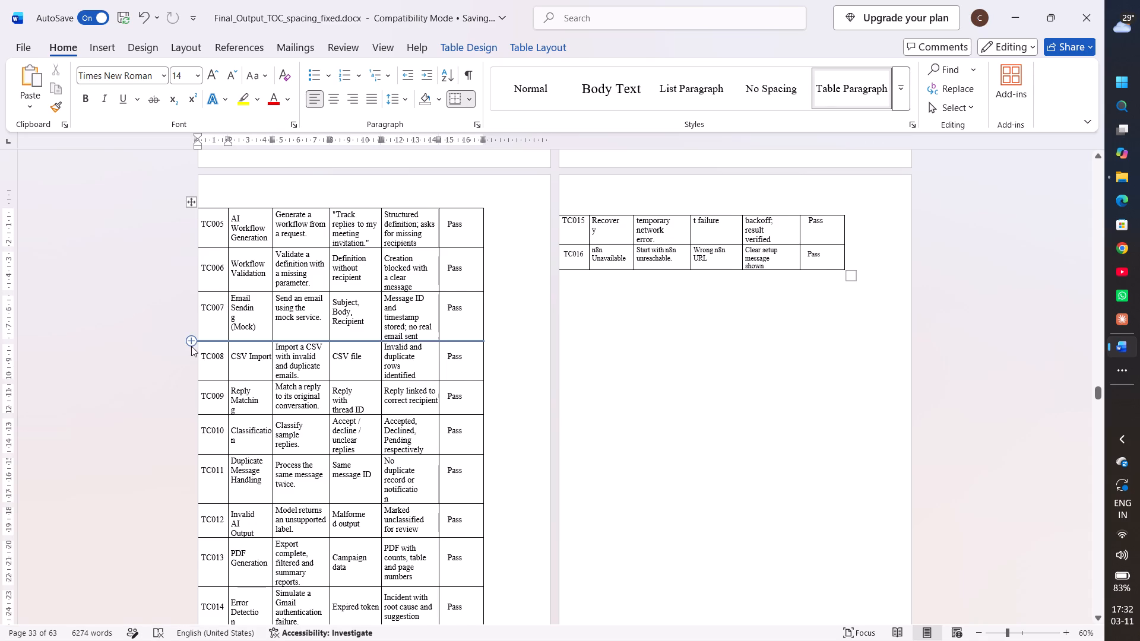
pyautogui.moveTo(197, 331); pyautogui.dragTo(210, 331)
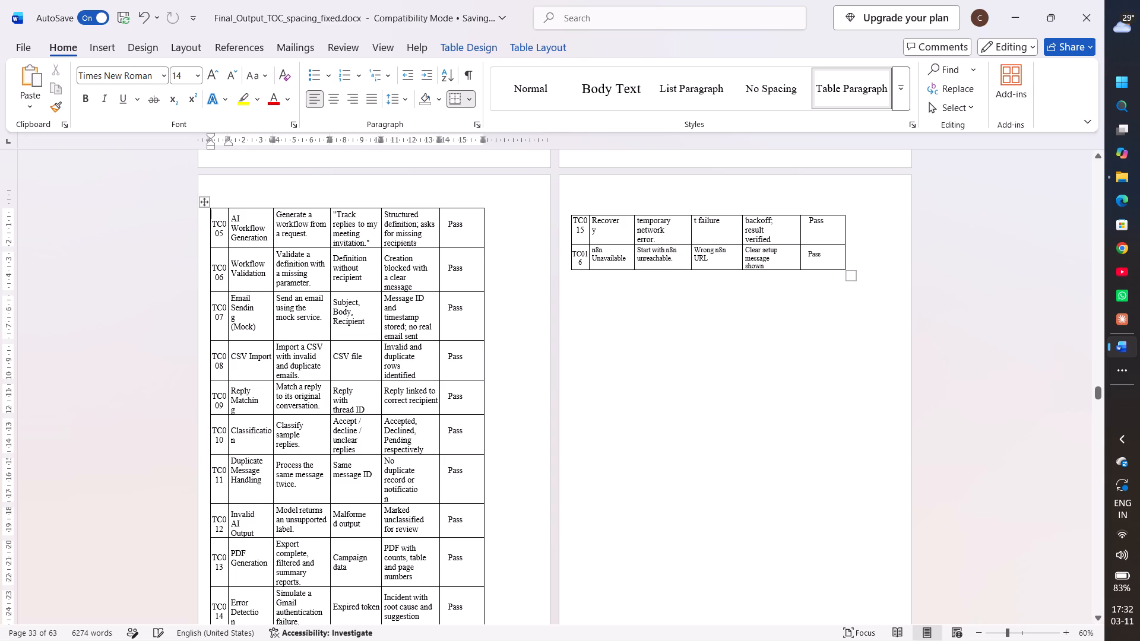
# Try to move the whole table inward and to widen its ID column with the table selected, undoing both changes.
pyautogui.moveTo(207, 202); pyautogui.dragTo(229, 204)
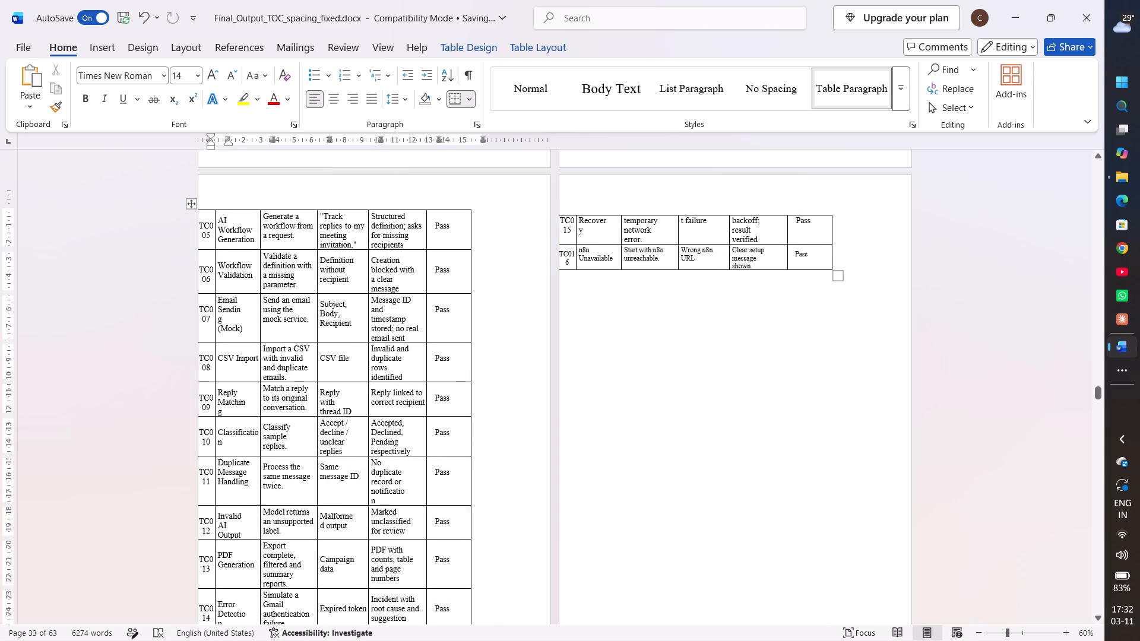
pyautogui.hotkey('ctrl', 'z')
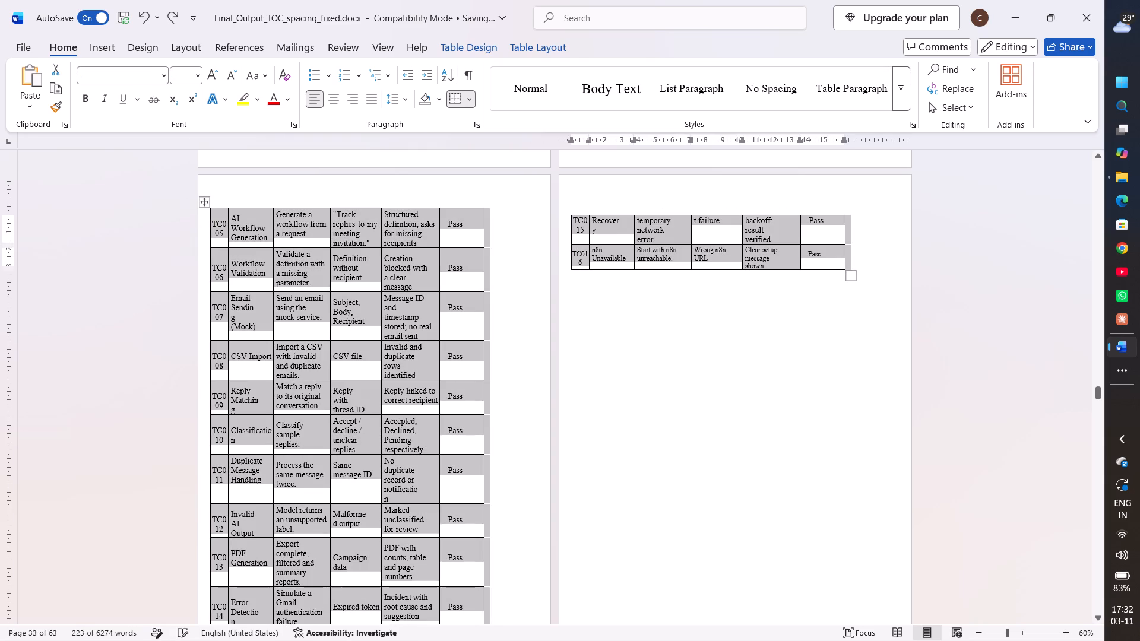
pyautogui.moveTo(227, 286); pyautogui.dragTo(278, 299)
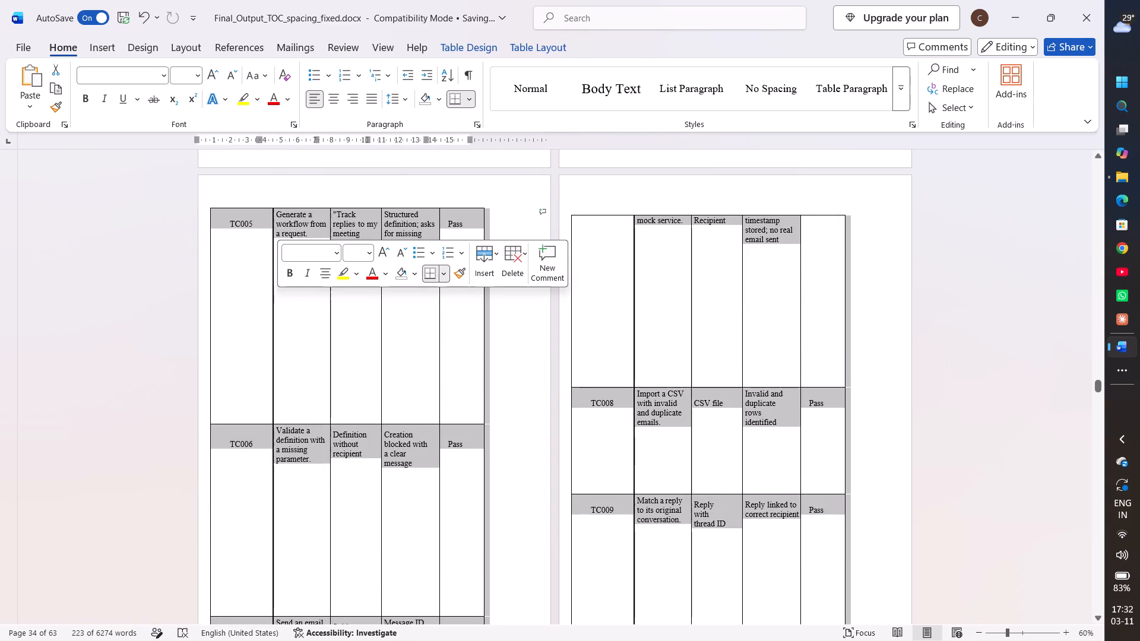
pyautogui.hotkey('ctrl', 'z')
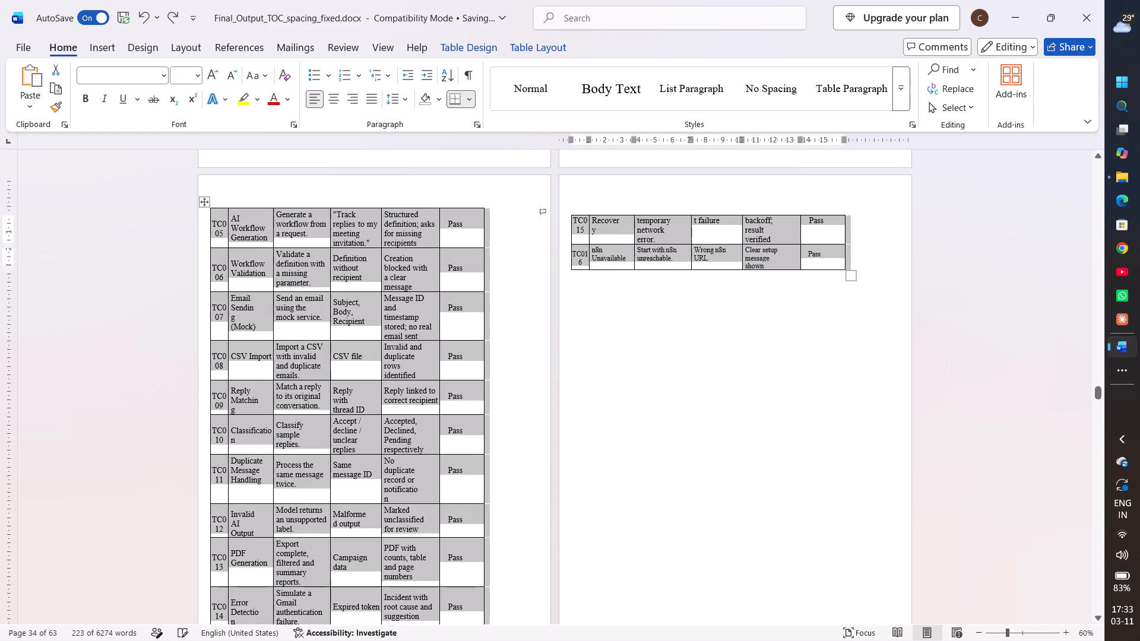
# Widen the test ID column so each ID fits on one line, and widen the test name column beside it.
pyautogui.click(235, 280)
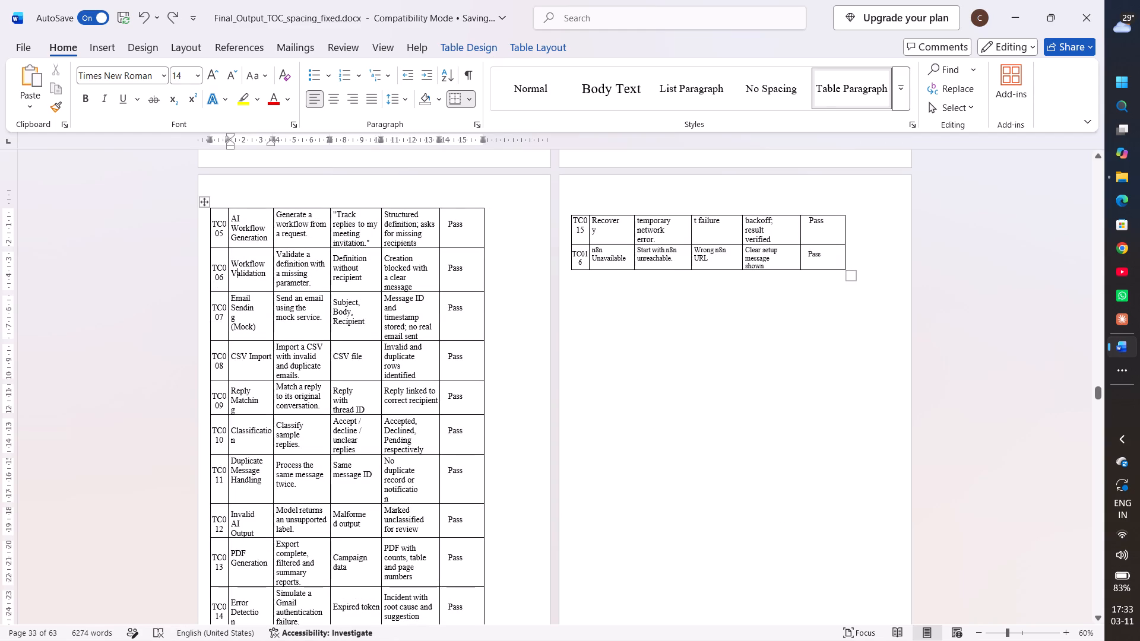
pyautogui.moveTo(228, 285); pyautogui.dragTo(244, 288)
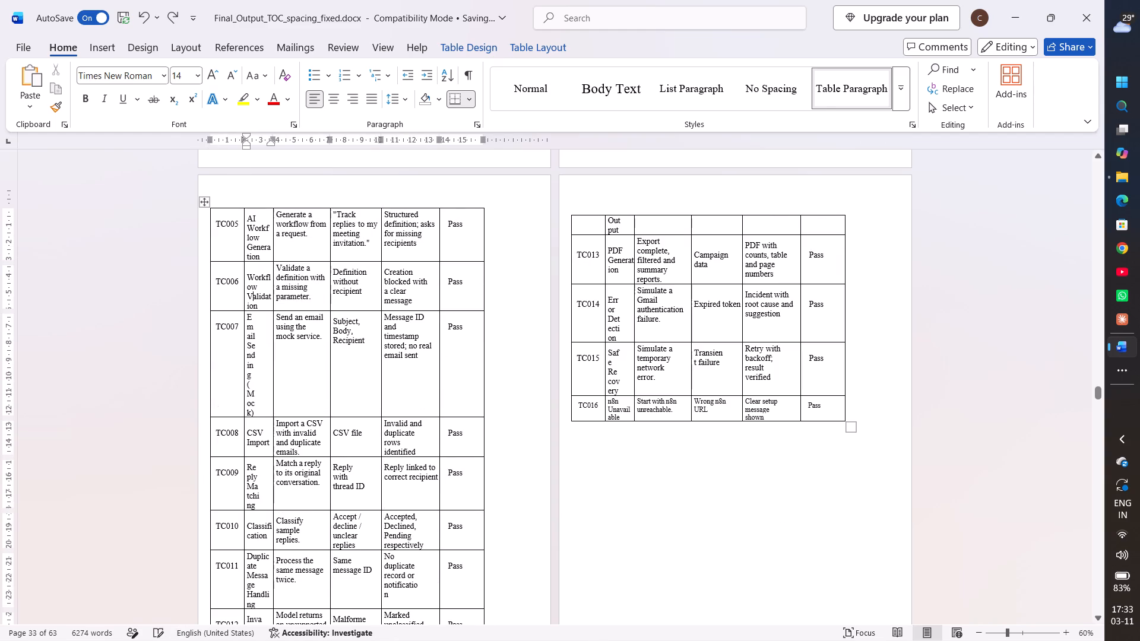
pyautogui.click(273, 305)
pyautogui.moveTo(273, 305); pyautogui.dragTo(292, 309)
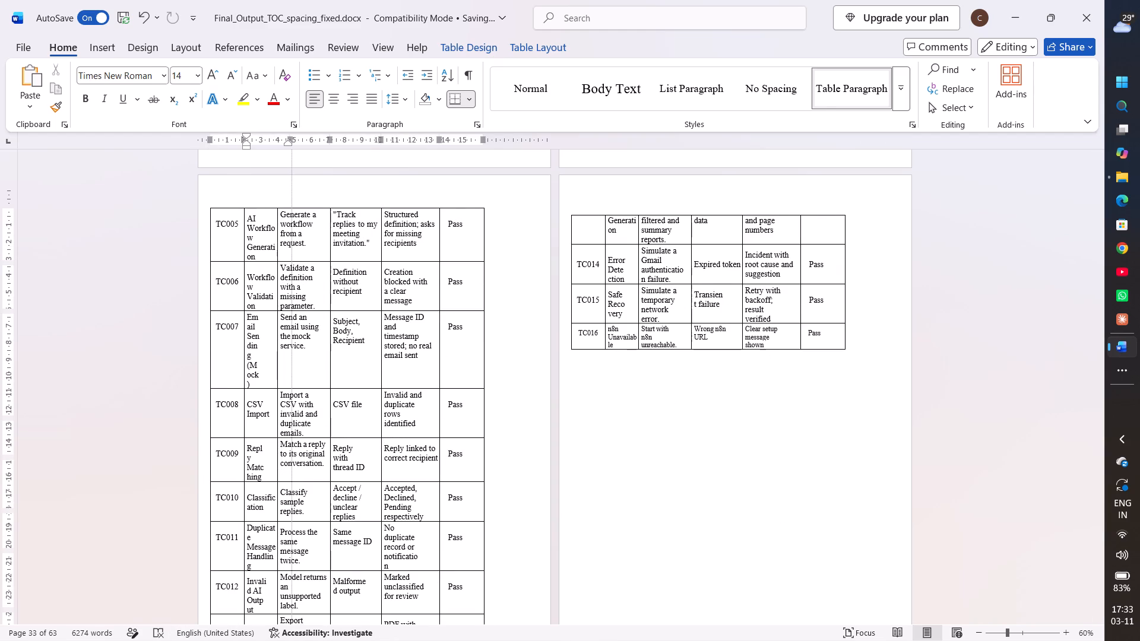
pyautogui.moveTo(292, 309); pyautogui.dragTo(301, 312)
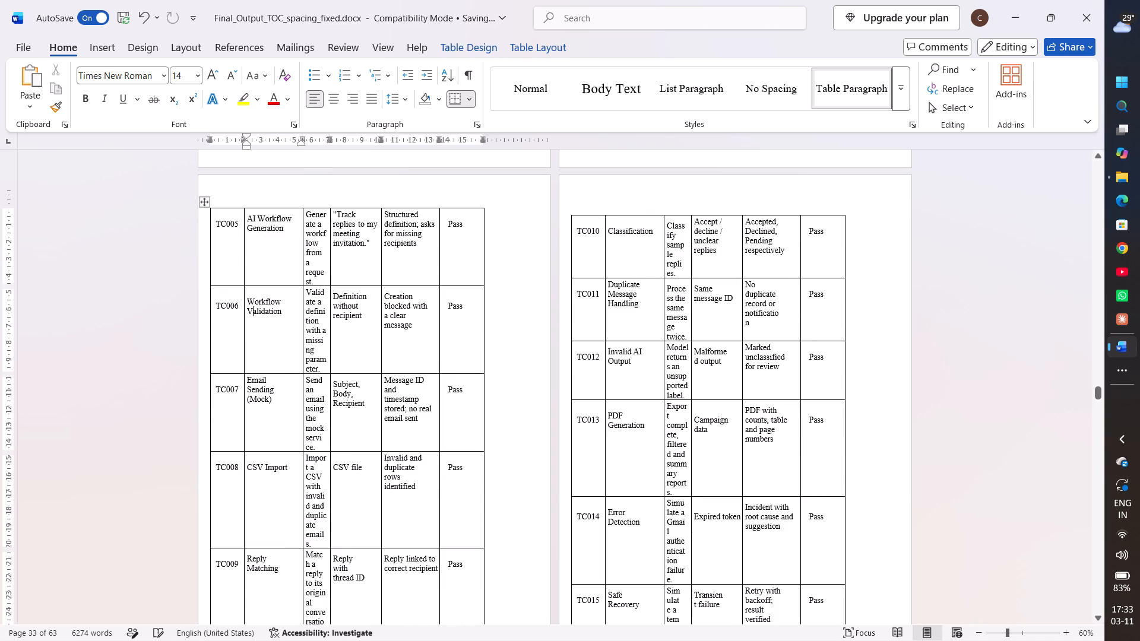
# Widen the test description column and the input data column by shifting the borders that follow them.
pyautogui.moveTo(330, 321); pyautogui.dragTo(348, 323)
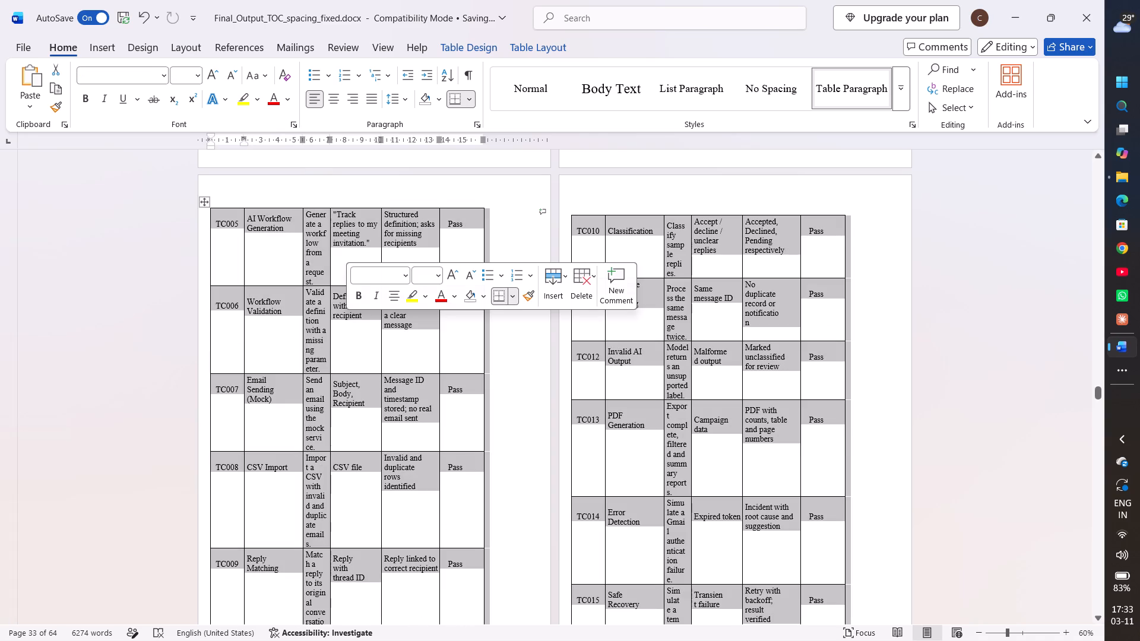
pyautogui.moveTo(348, 323); pyautogui.dragTo(335, 324)
pyautogui.click(339, 333)
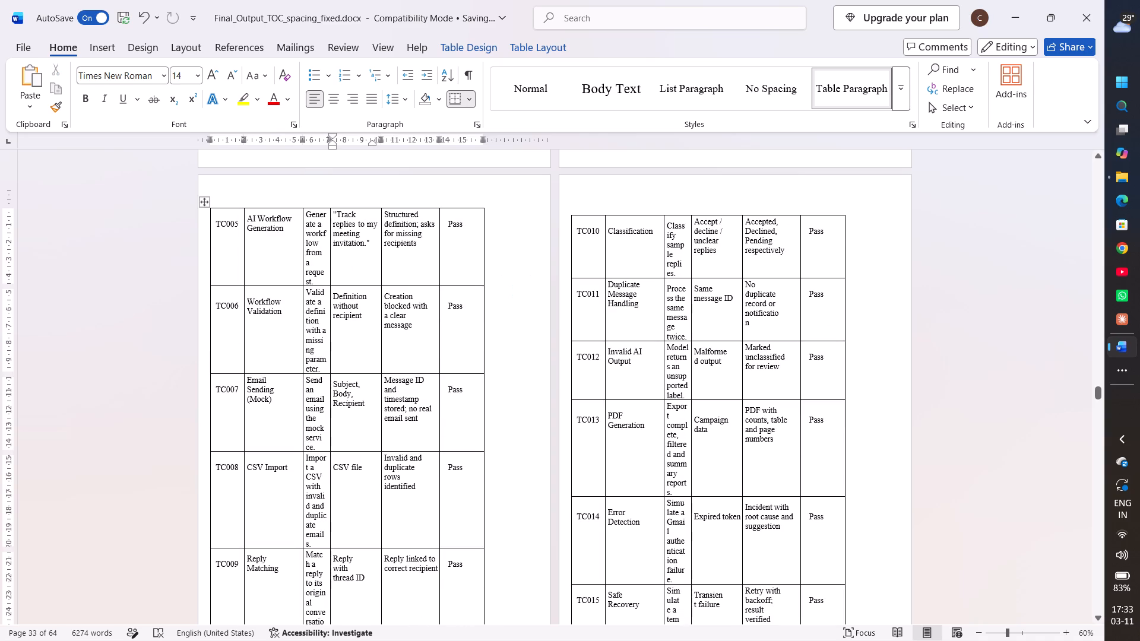
pyautogui.click(331, 332)
pyautogui.click(336, 333)
pyautogui.moveTo(330, 333); pyautogui.dragTo(350, 339)
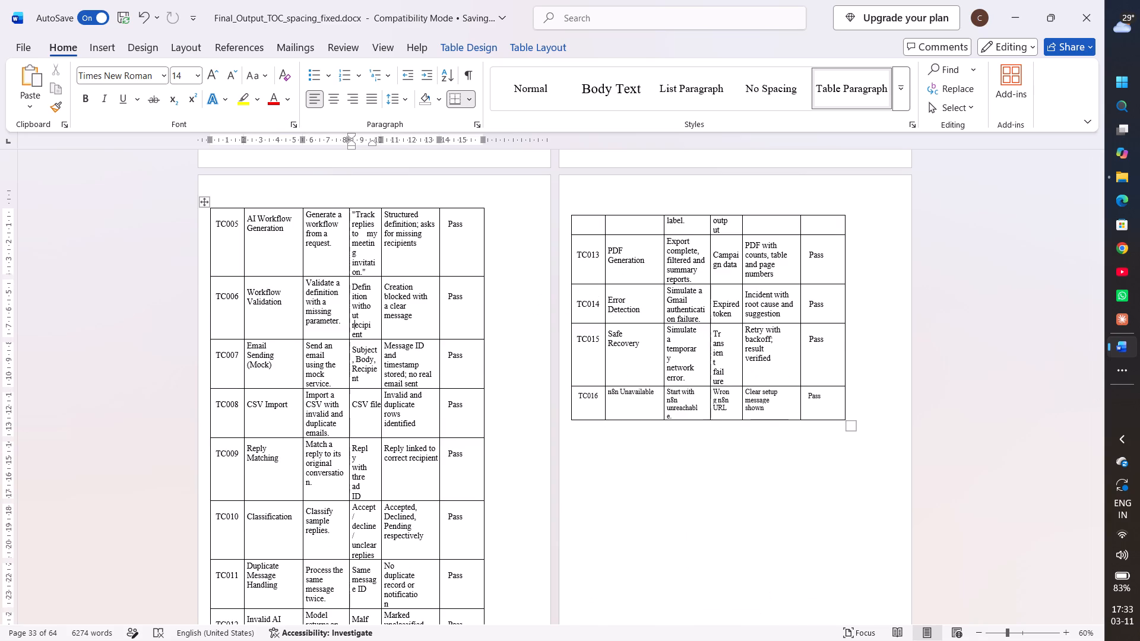
pyautogui.click(381, 326)
pyautogui.moveTo(382, 328); pyautogui.dragTo(395, 328)
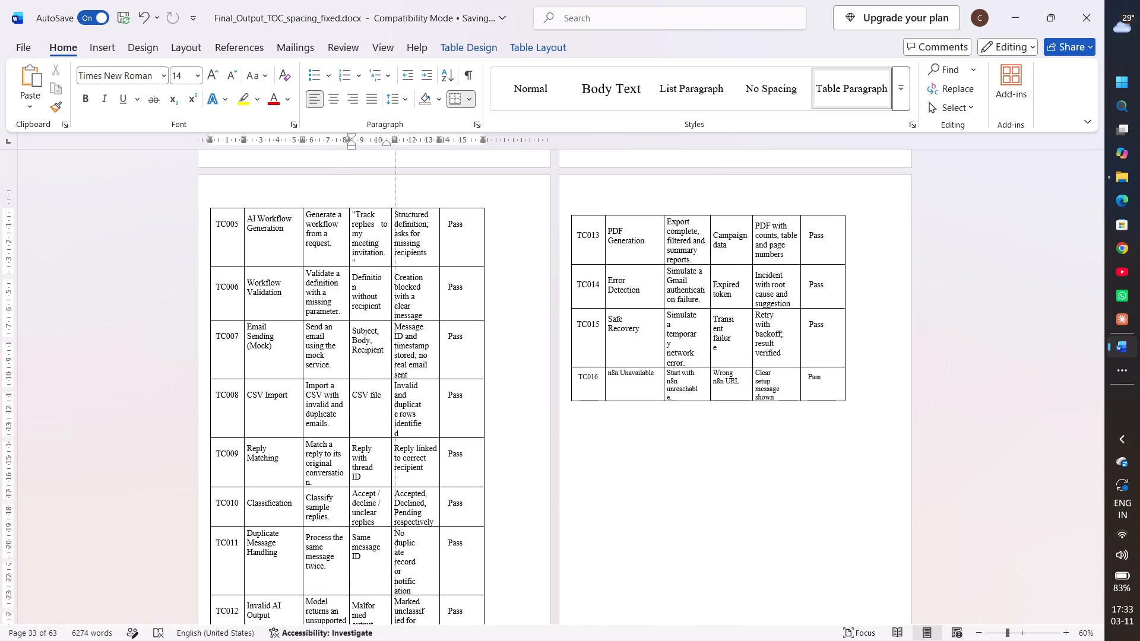
pyautogui.moveTo(395, 328); pyautogui.dragTo(393, 328)
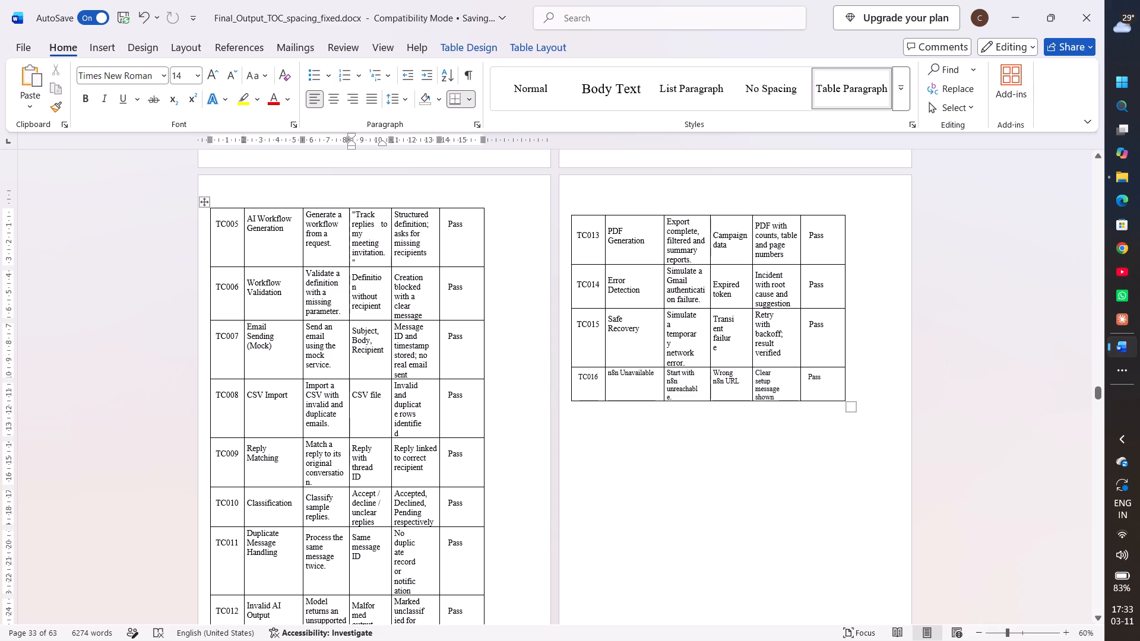
# Widen the Pass column by extending the table's outer border toward the page's right edge.
pyautogui.click(850, 409)
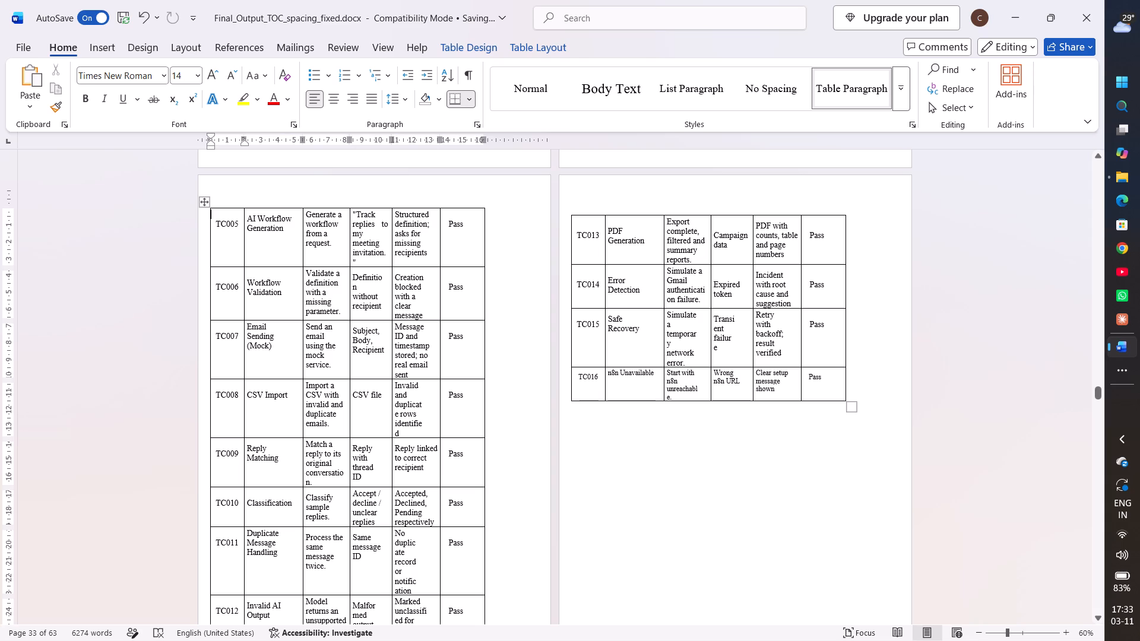
pyautogui.moveTo(484, 354); pyautogui.dragTo(502, 355)
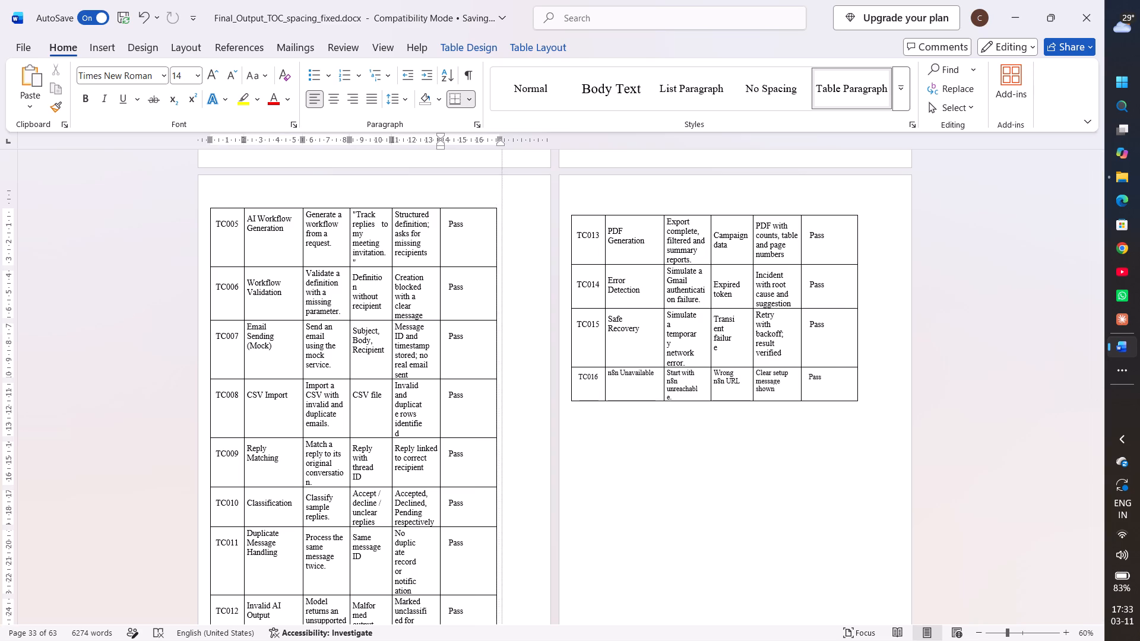
pyautogui.moveTo(502, 355); pyautogui.dragTo(512, 354)
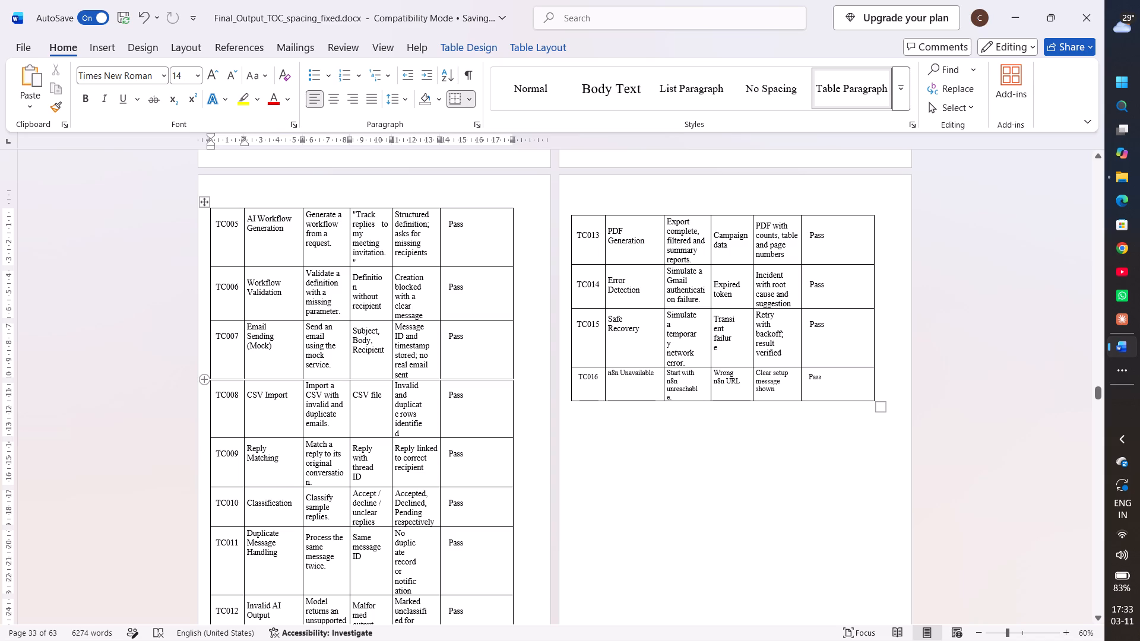
# Pull the ID column's outer border slightly inward and shift the whole TC005–TC016 table toward the page centre.
pyautogui.moveTo(209, 363); pyautogui.dragTo(245, 369)
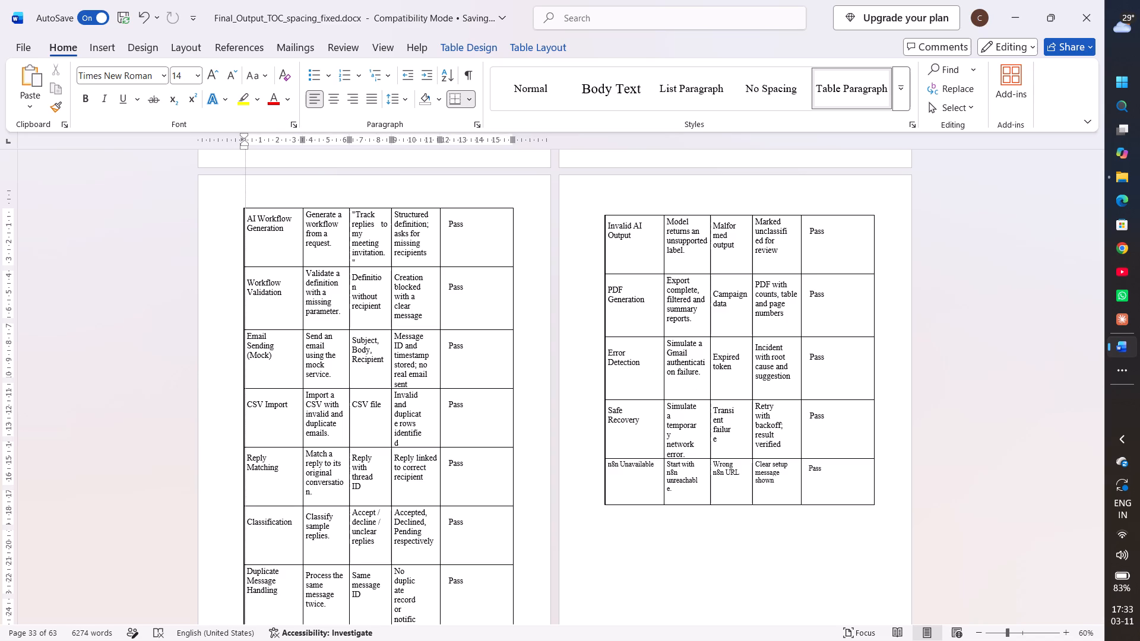
pyautogui.moveTo(245, 369); pyautogui.dragTo(214, 370)
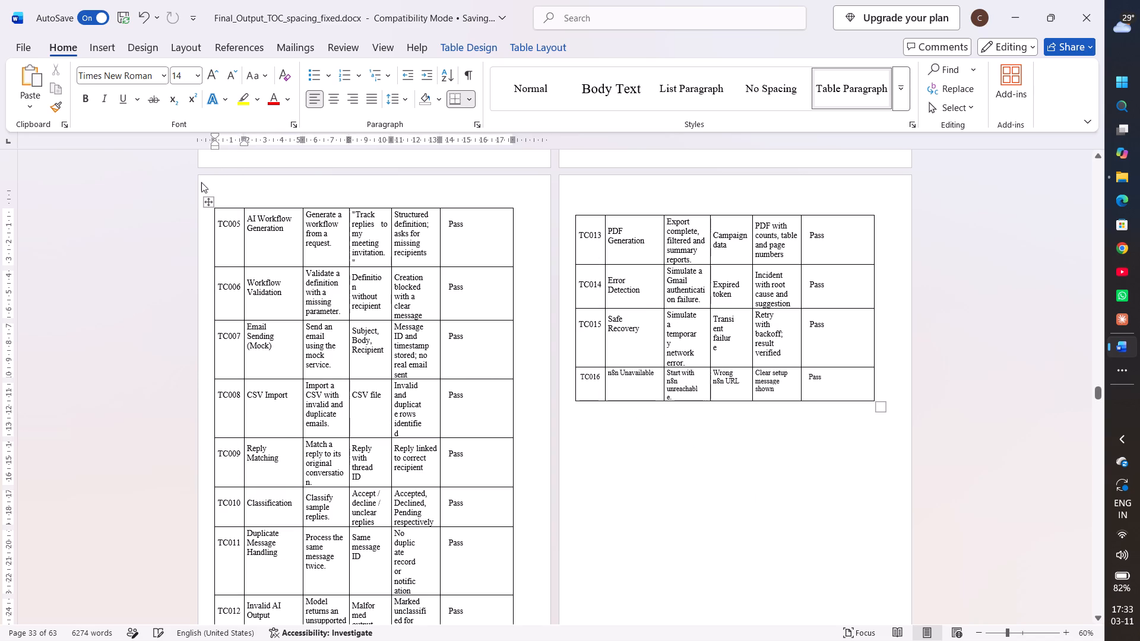
pyautogui.click(214, 139)
pyautogui.moveTo(213, 139); pyautogui.dragTo(226, 139)
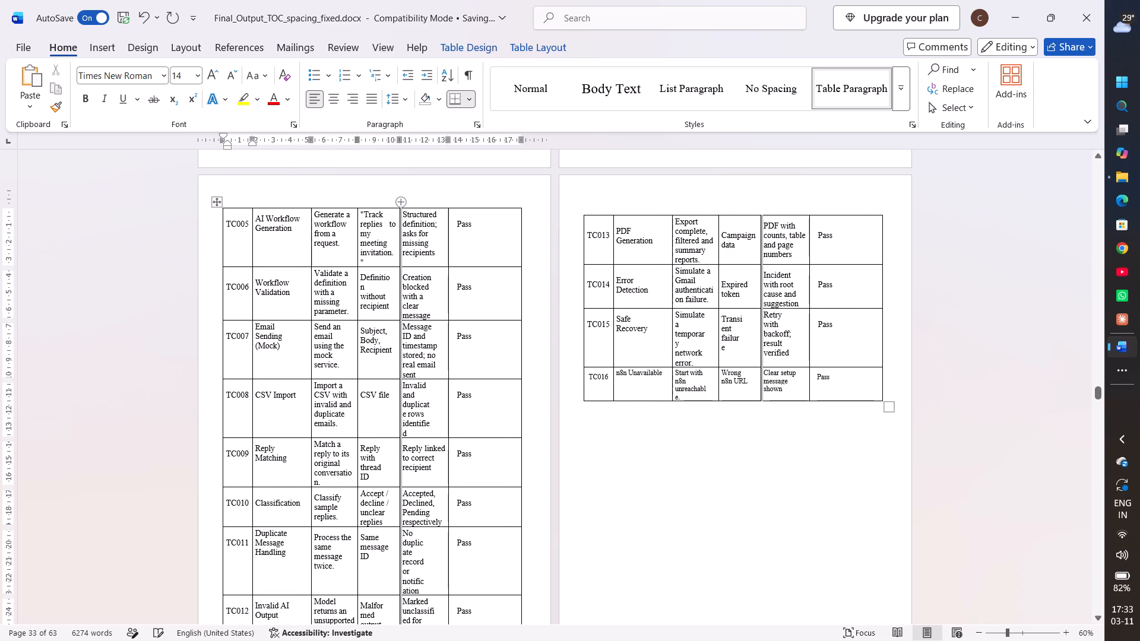
# Shift the TC005–TC016 table further inward so its starting edge lines up with the TC001–TC003 part on the preceding page.
pyautogui.scroll(1, 354, 217)
pyautogui.scroll(-1, 354, 217)
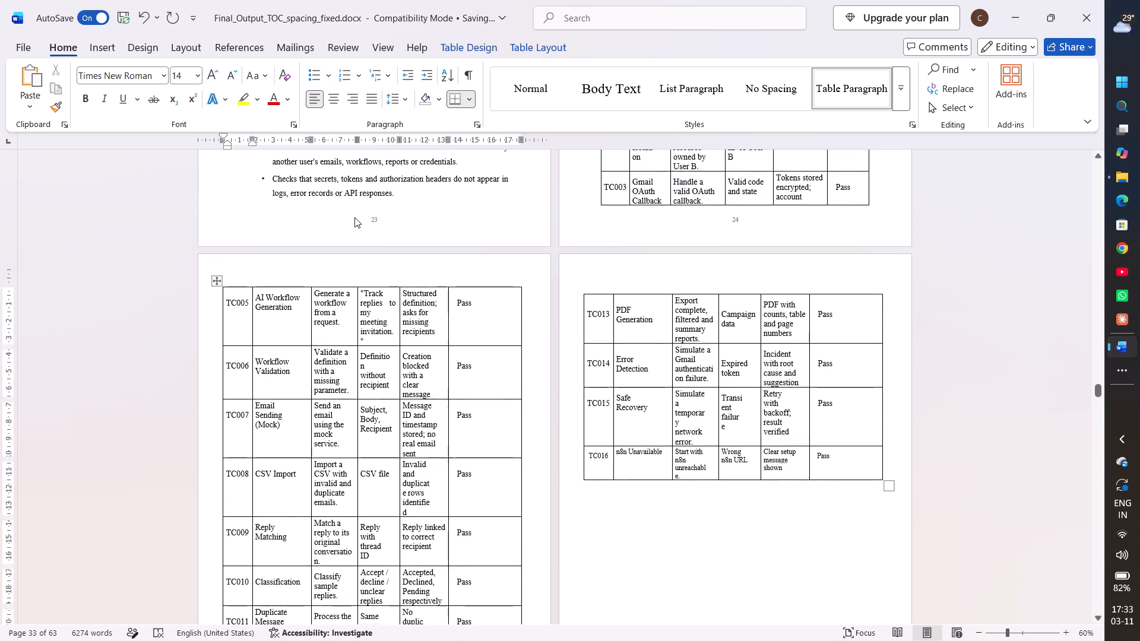
pyautogui.scroll(-1, 354, 217)
pyautogui.keyDown('ctrl'); pyautogui.scroll(1, 354, 217); pyautogui.keyUp('ctrl')
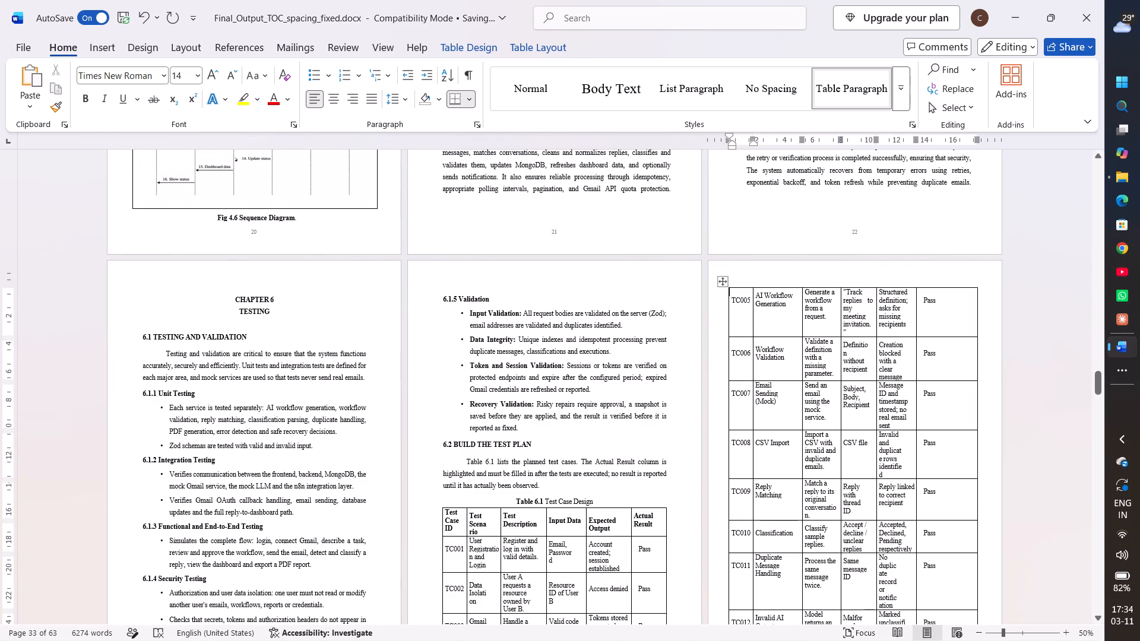
pyautogui.scroll(-5, 539, 338)
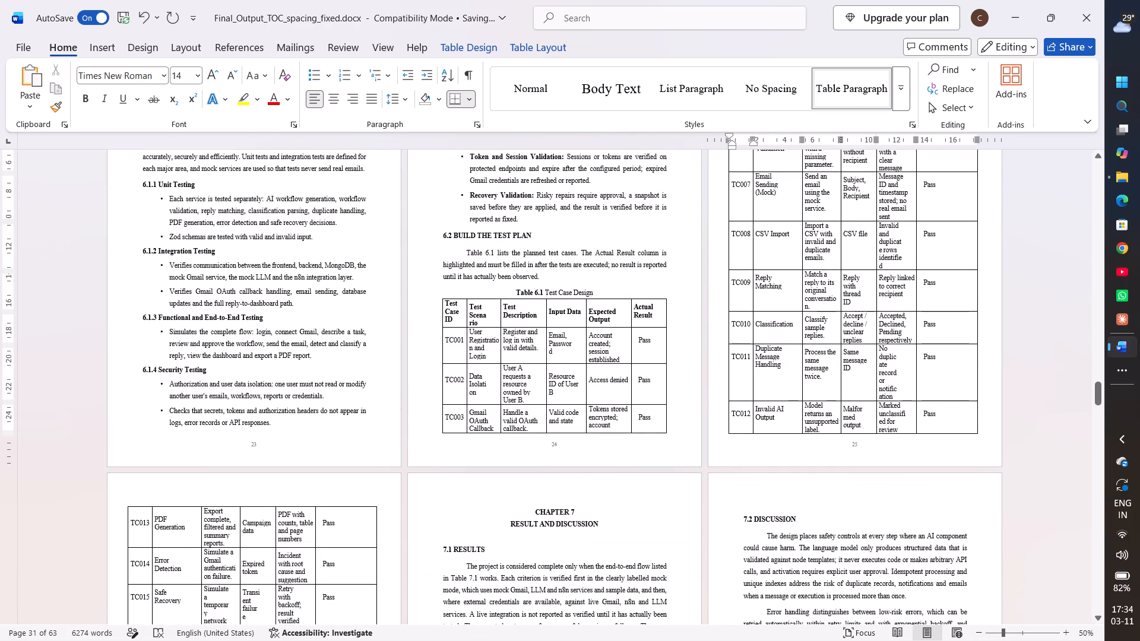
pyautogui.scroll(-1, 547, 369)
pyautogui.keyDown('ctrl'); pyautogui.scroll(1, 547, 369); pyautogui.keyUp('ctrl')
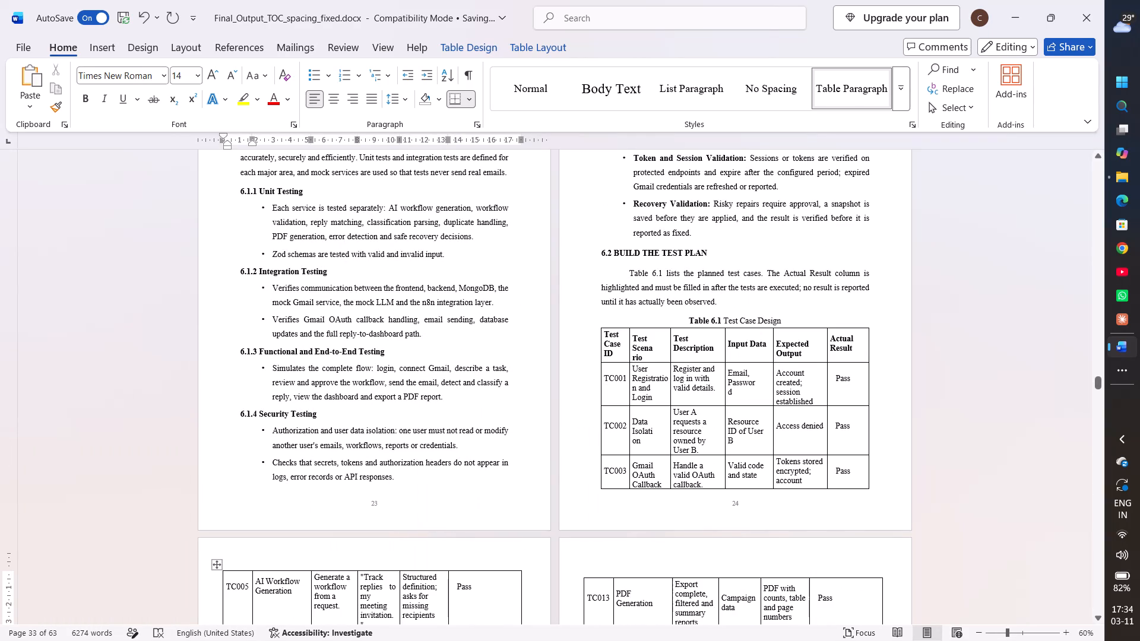
pyautogui.keyDown('ctrl'); pyautogui.scroll(4, 513, 398); pyautogui.keyUp('ctrl')
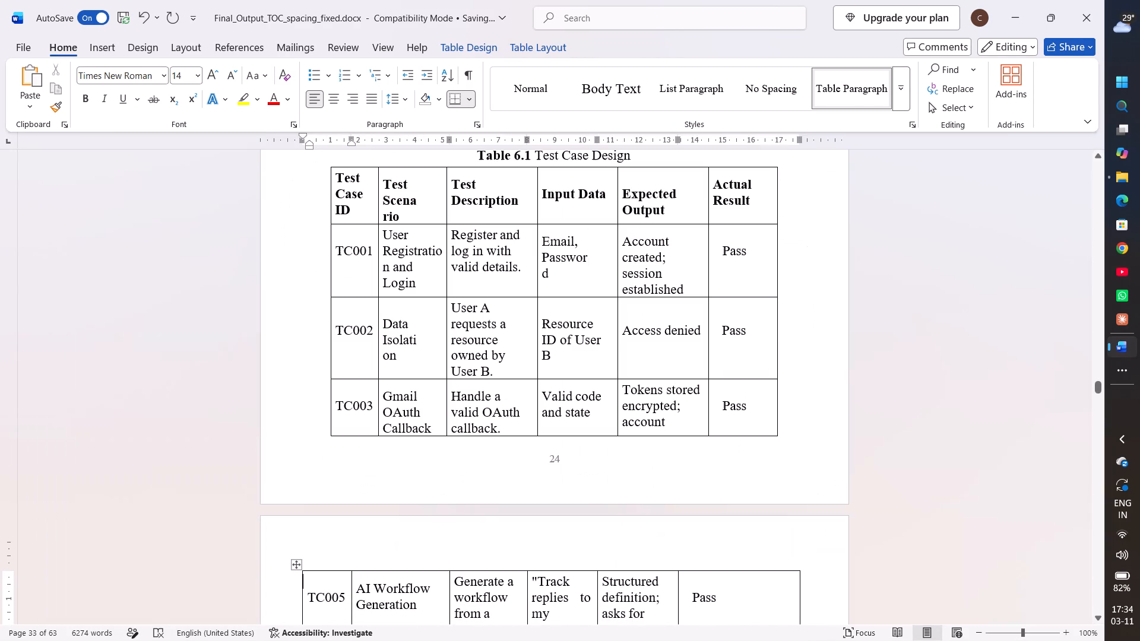
pyautogui.scroll(-1, 562, 418)
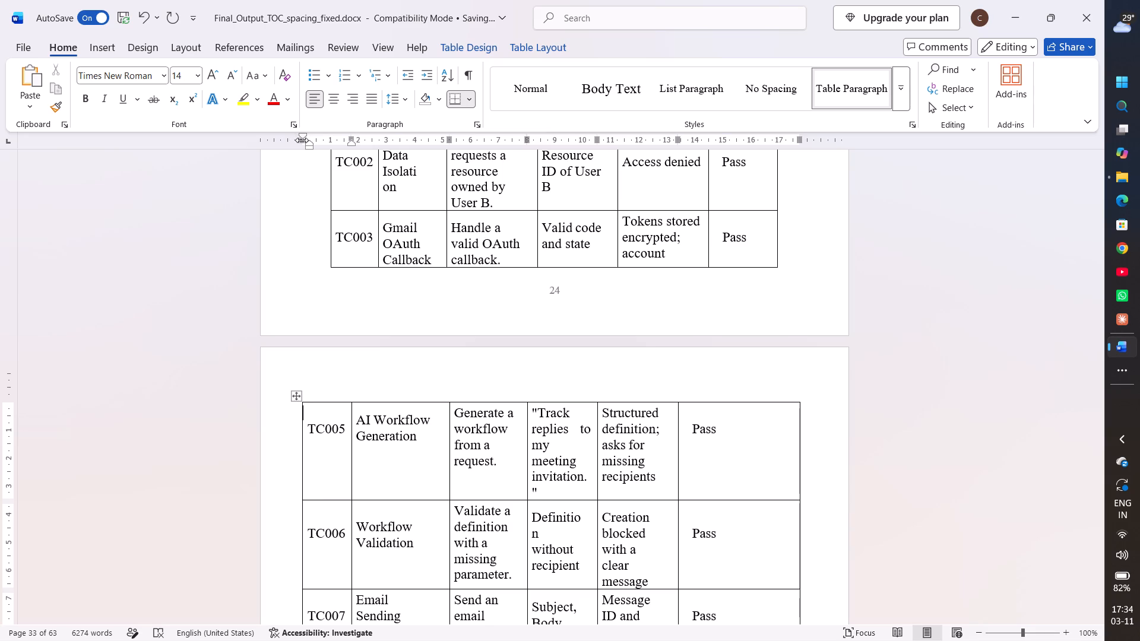
pyautogui.moveTo(302, 138); pyautogui.dragTo(330, 140)
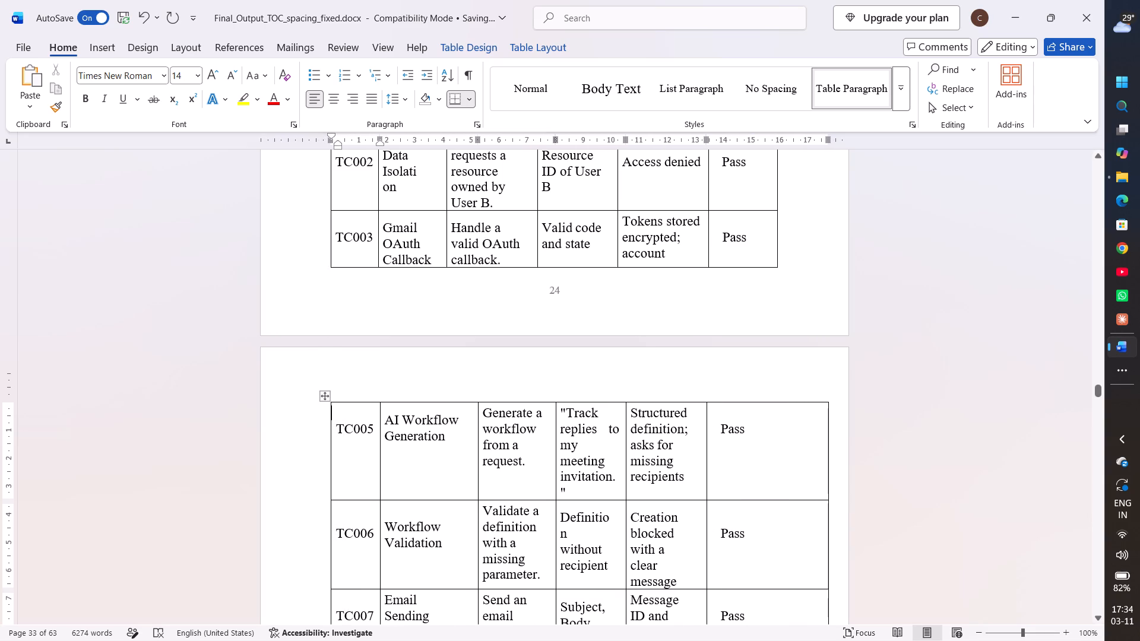
# Narrow the Pass column so the table's outer edge roughly matches that of the TC001–TC003 part.
pyautogui.moveTo(828, 444); pyautogui.dragTo(776, 443)
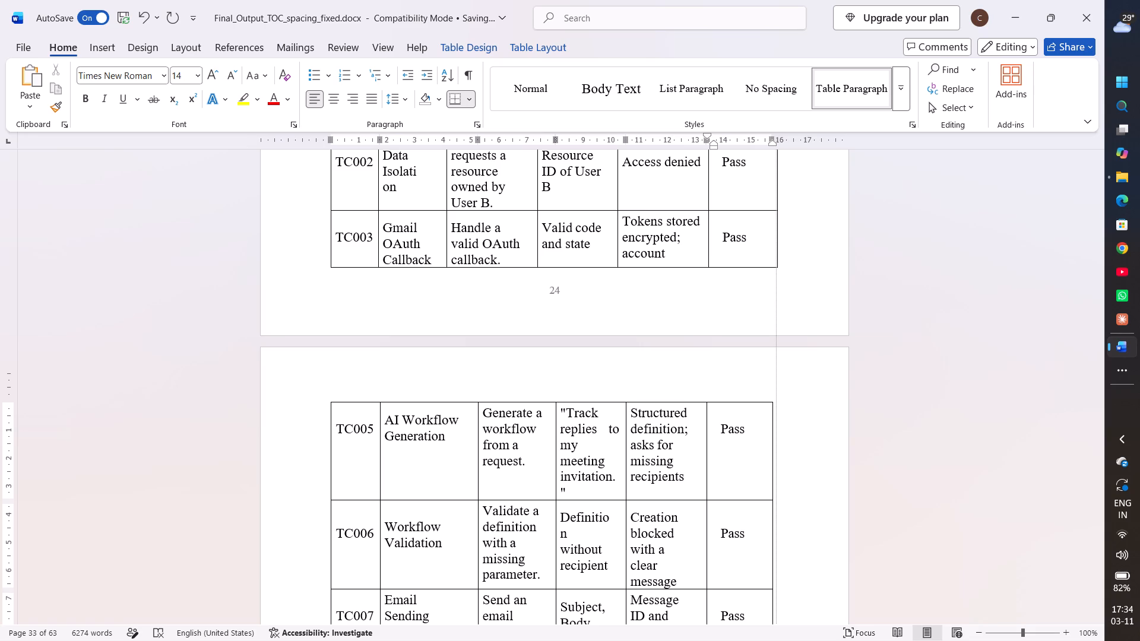
pyautogui.moveTo(776, 443); pyautogui.dragTo(776, 442)
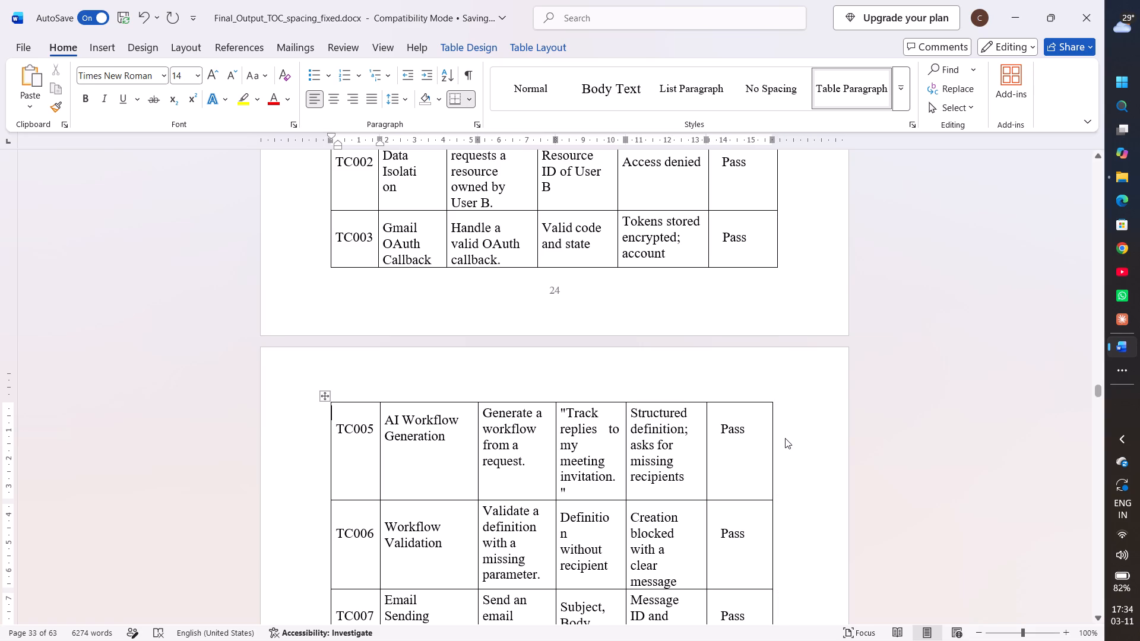
# Narrow the test name column in the TC005–TC016 part and align its border with the matching Test Scenario border in the part above.
pyautogui.scroll(-1, 797, 426)
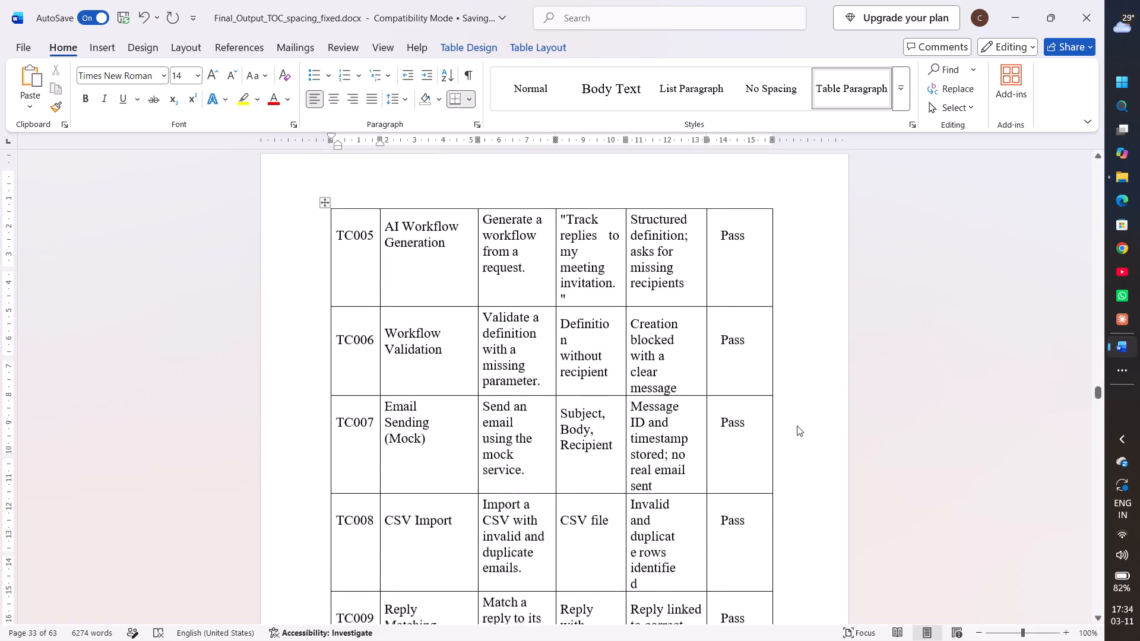
pyautogui.scroll(-1, 797, 426)
pyautogui.scroll(1, 797, 426)
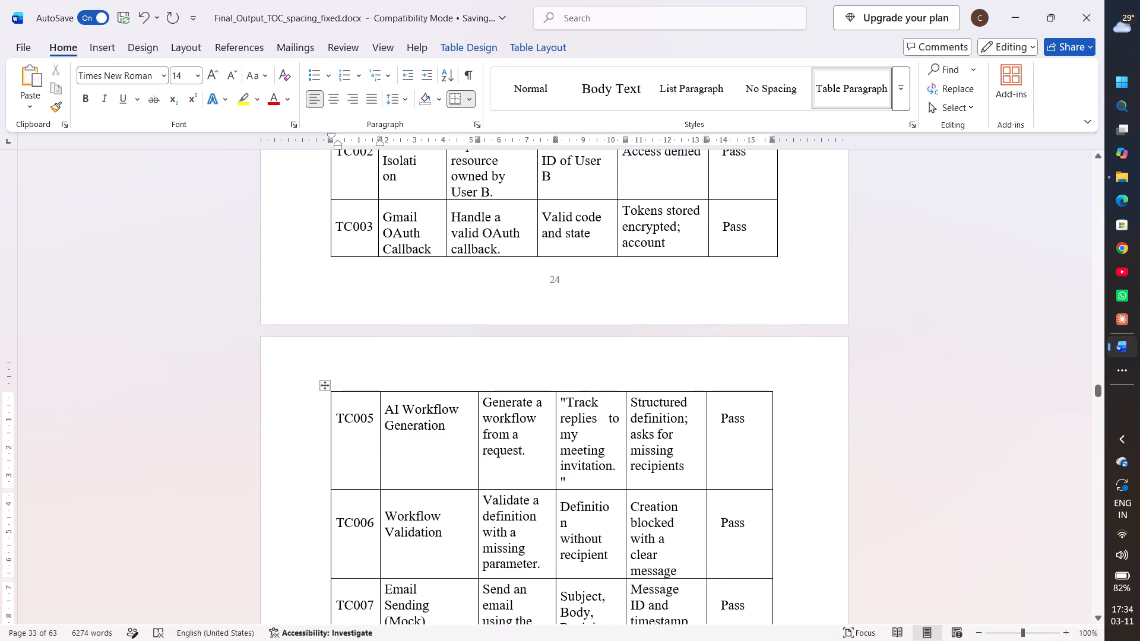
pyautogui.click(378, 437)
pyautogui.moveTo(478, 433); pyautogui.dragTo(474, 432)
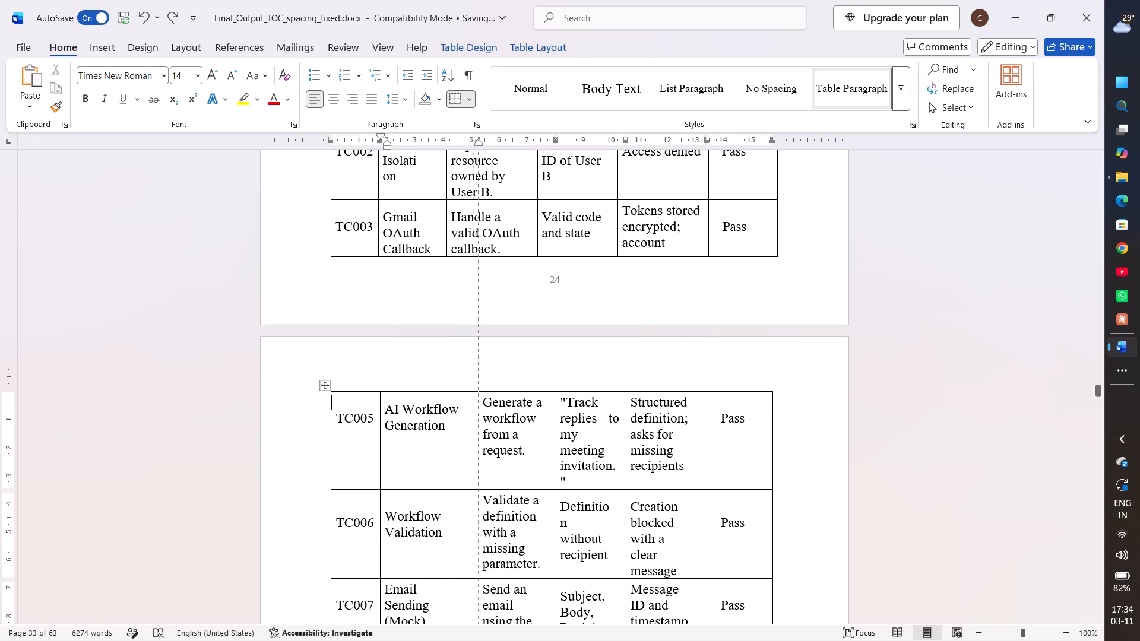
pyautogui.moveTo(474, 432); pyautogui.dragTo(446, 439)
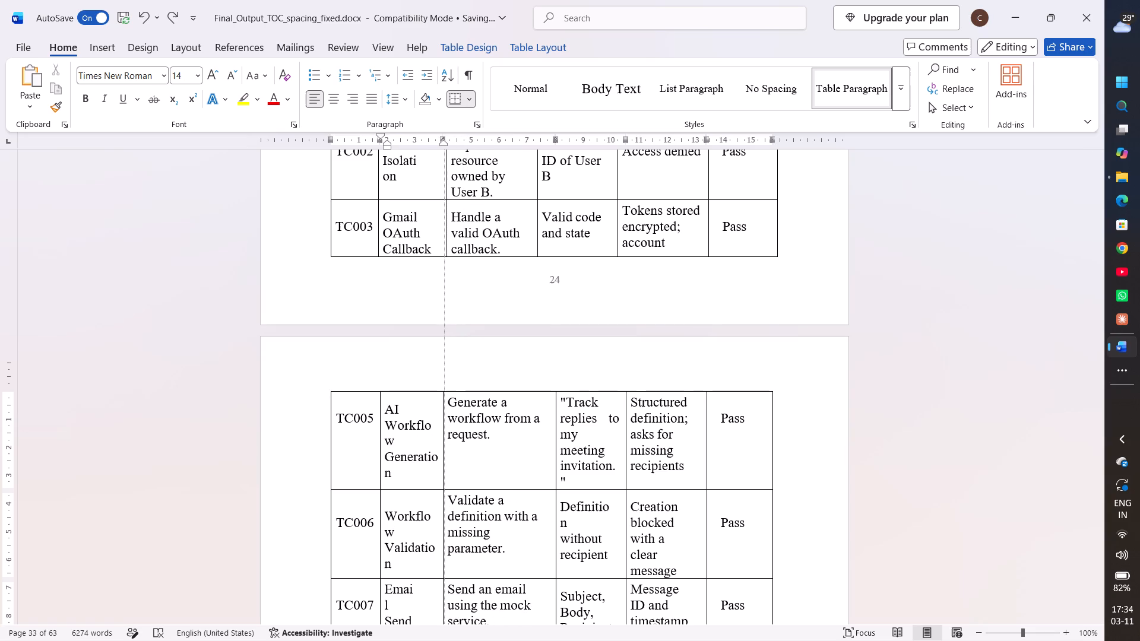
pyautogui.moveTo(446, 439); pyautogui.dragTo(446, 440)
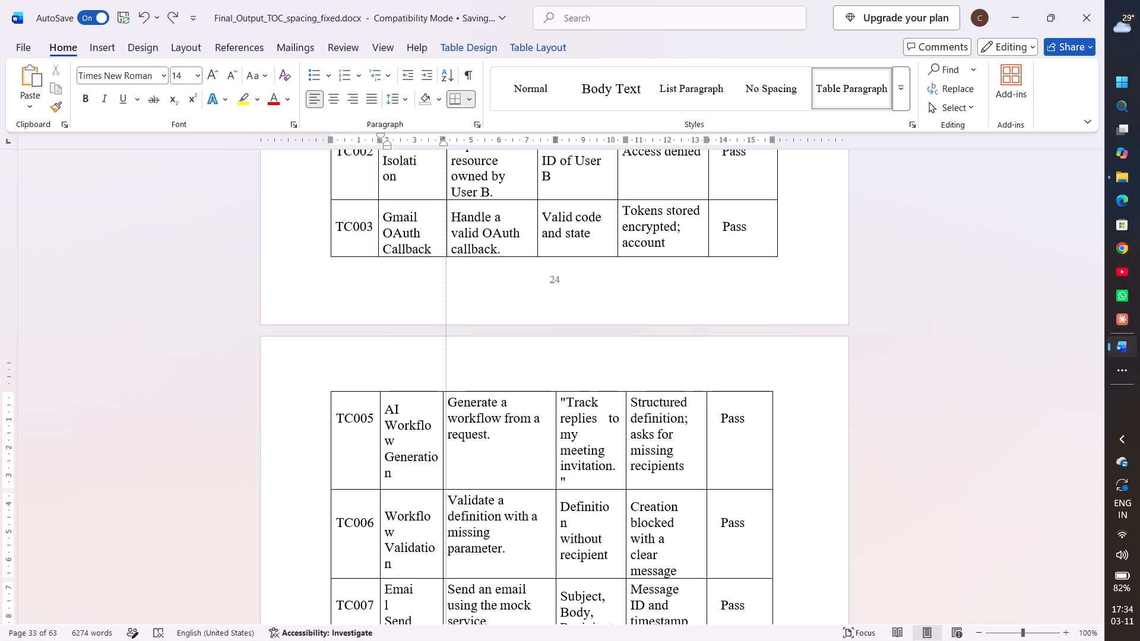
pyautogui.moveTo(446, 440); pyautogui.dragTo(451, 439)
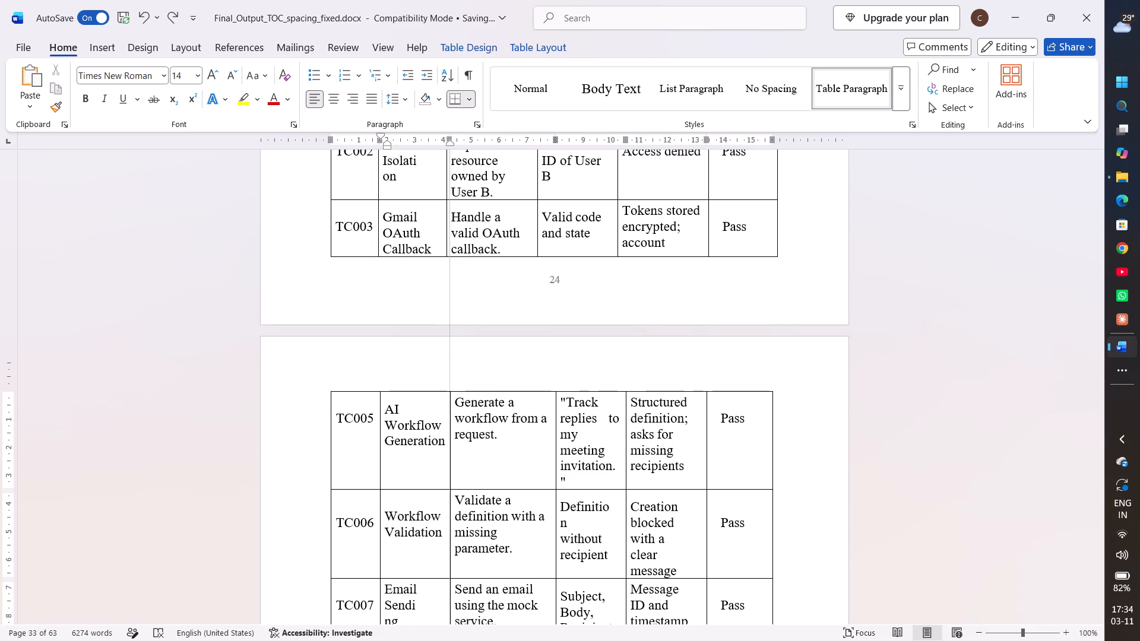
pyautogui.moveTo(451, 439); pyautogui.dragTo(448, 439)
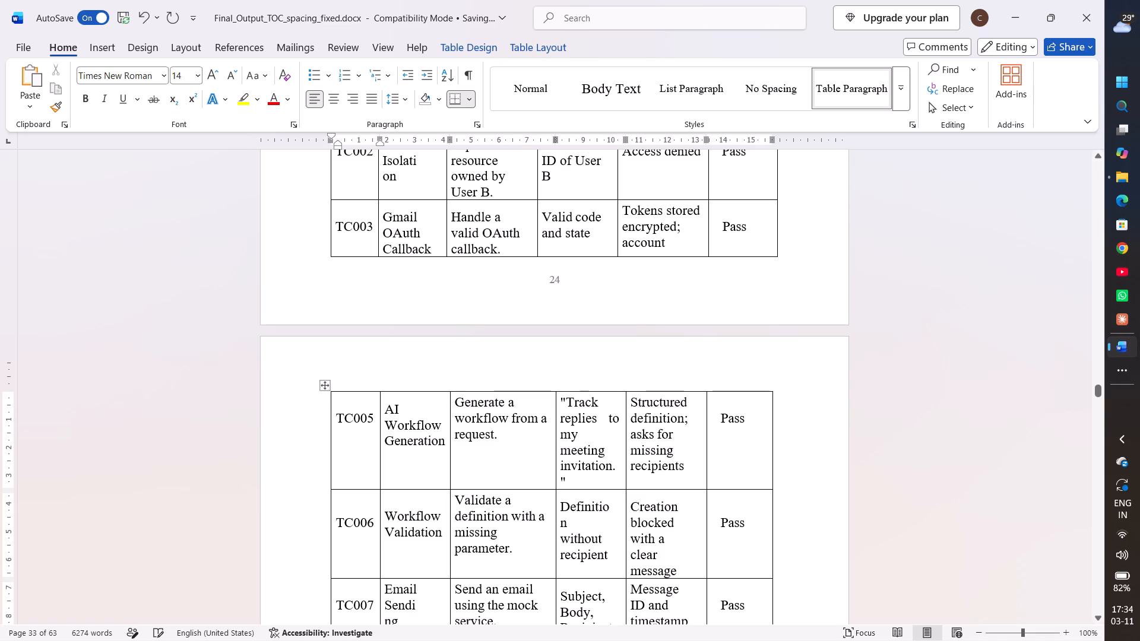
pyautogui.click(446, 211)
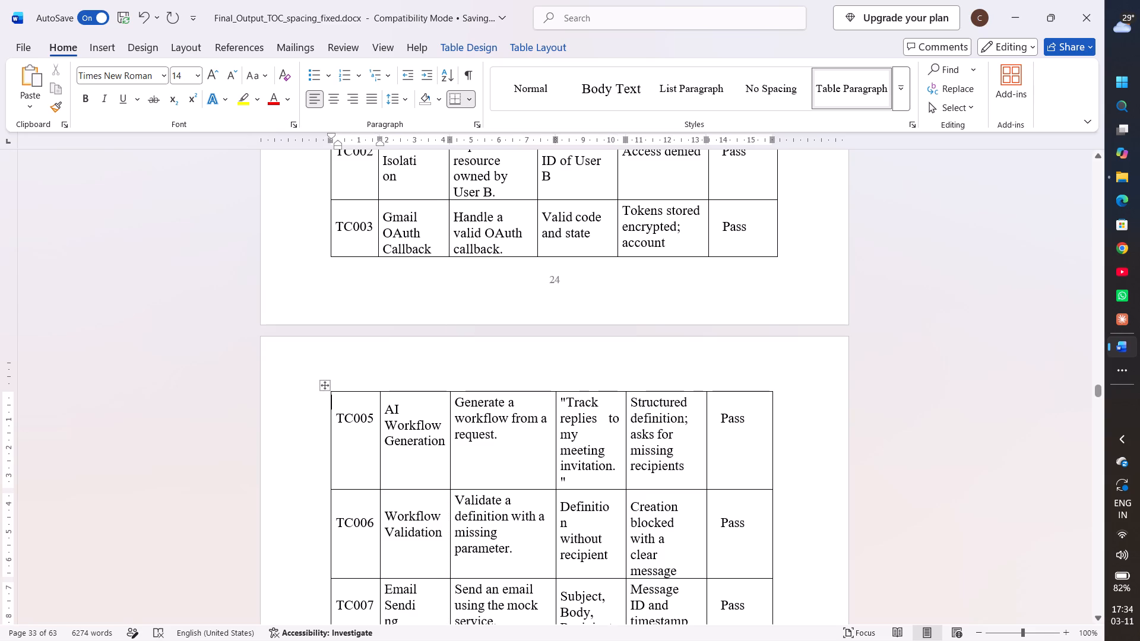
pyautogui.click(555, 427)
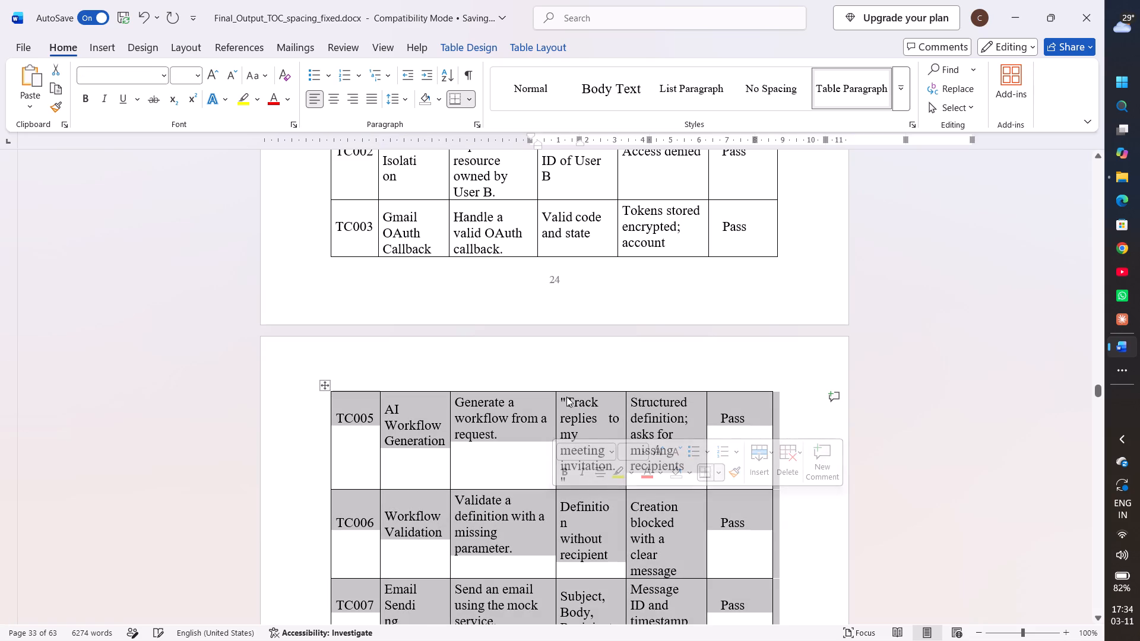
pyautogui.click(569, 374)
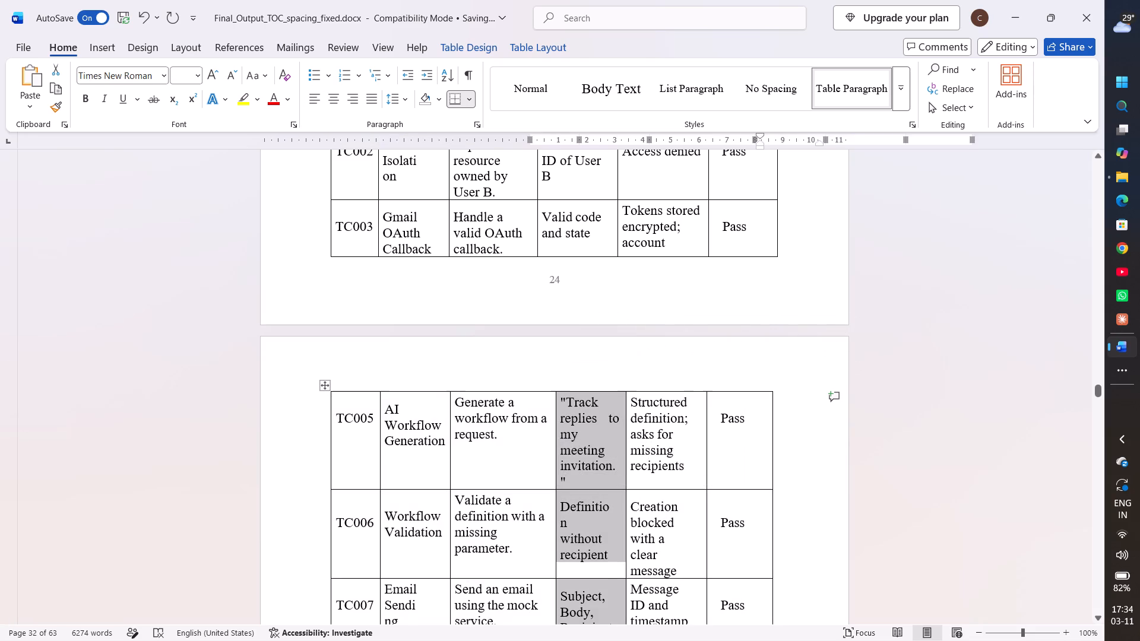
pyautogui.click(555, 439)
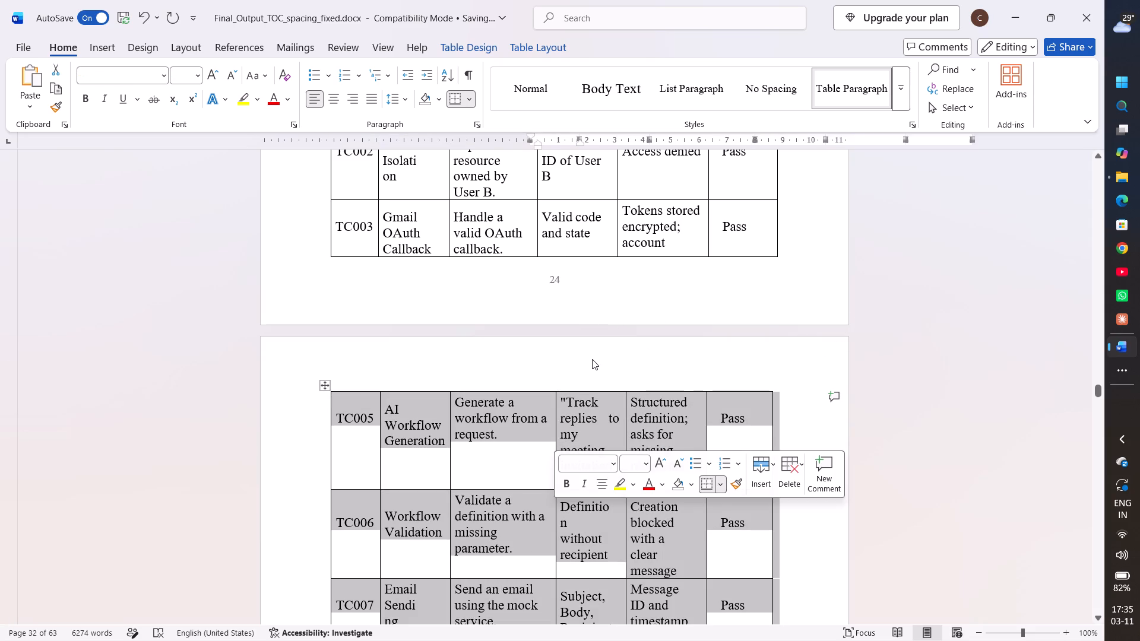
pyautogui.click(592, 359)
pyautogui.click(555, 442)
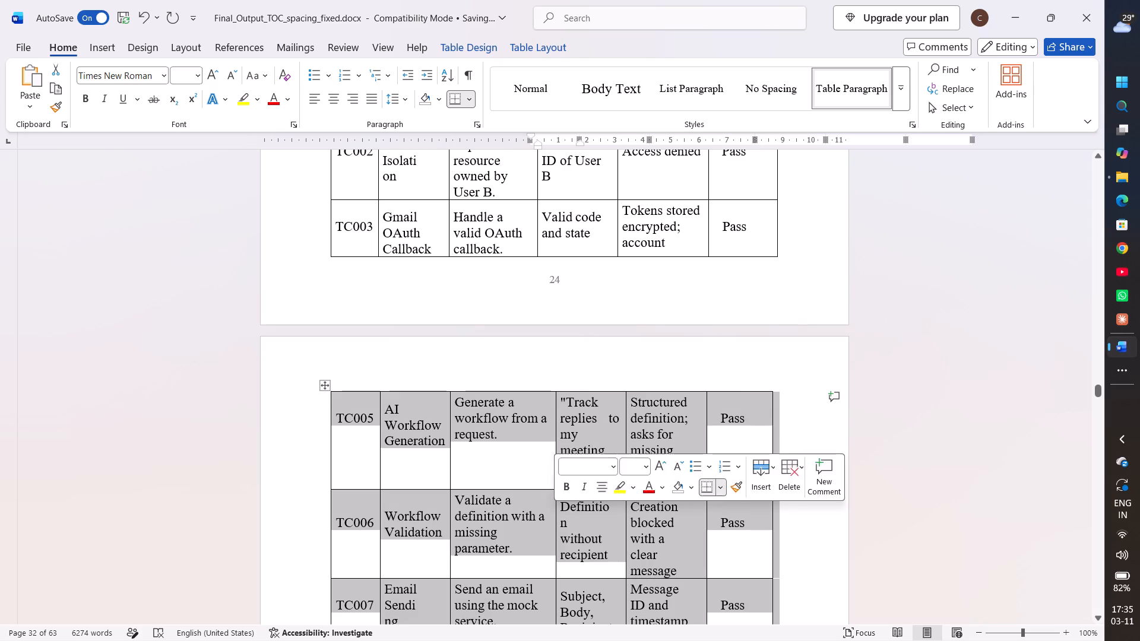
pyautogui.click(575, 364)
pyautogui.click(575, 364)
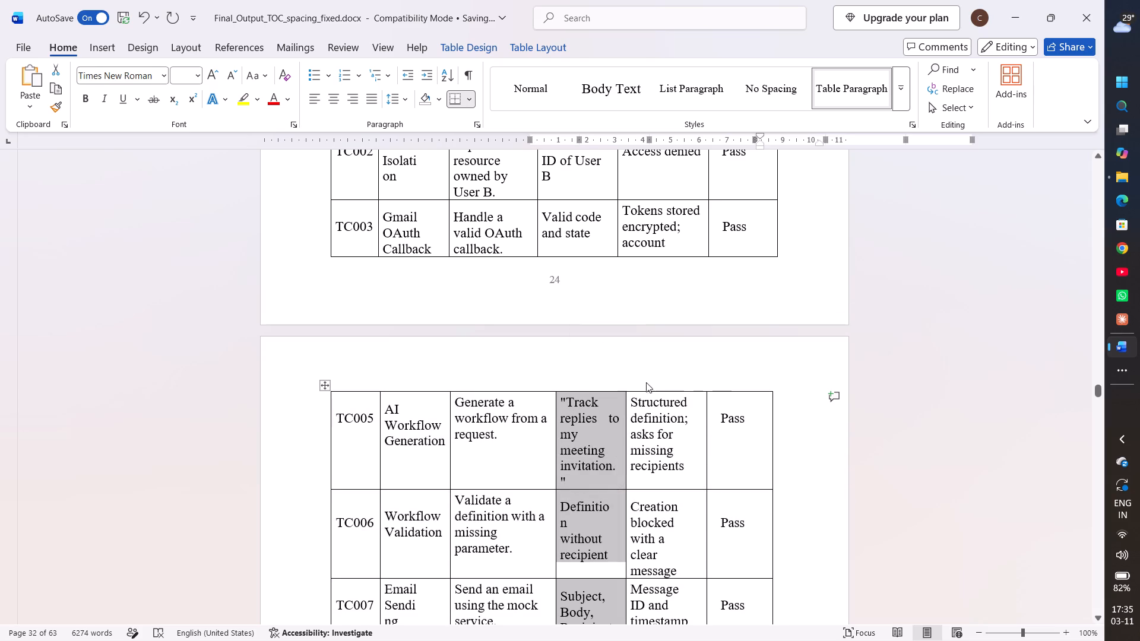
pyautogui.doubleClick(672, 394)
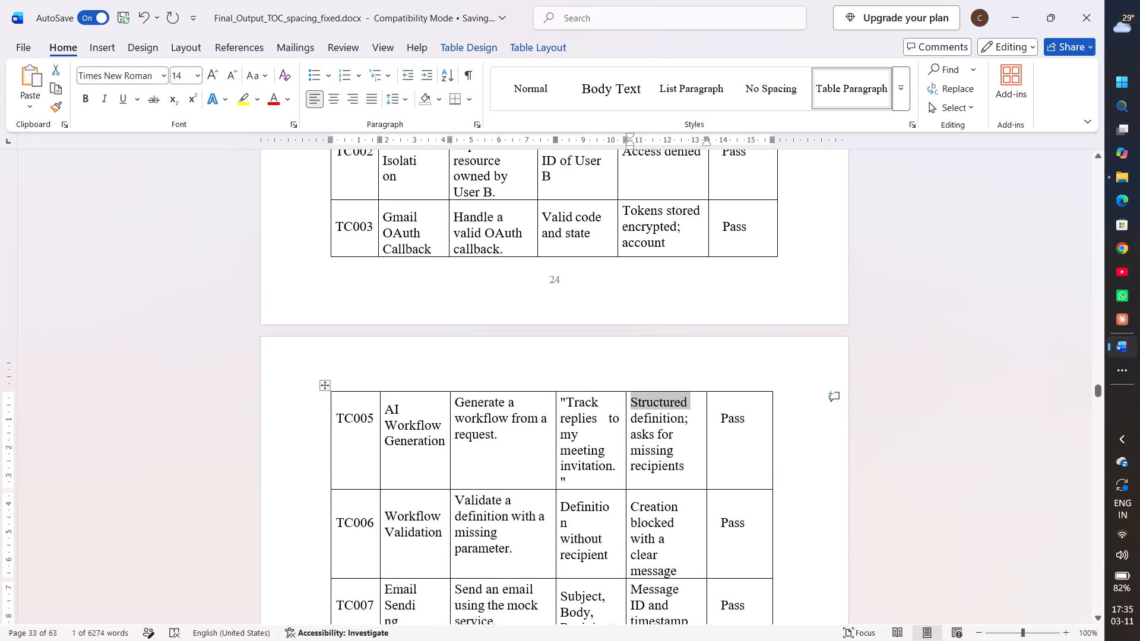
# Move the border between the test description and input data columns into line with the matching border in the TC001–TC003 part.
pyautogui.click(554, 443)
pyautogui.moveTo(554, 443); pyautogui.dragTo(550, 443)
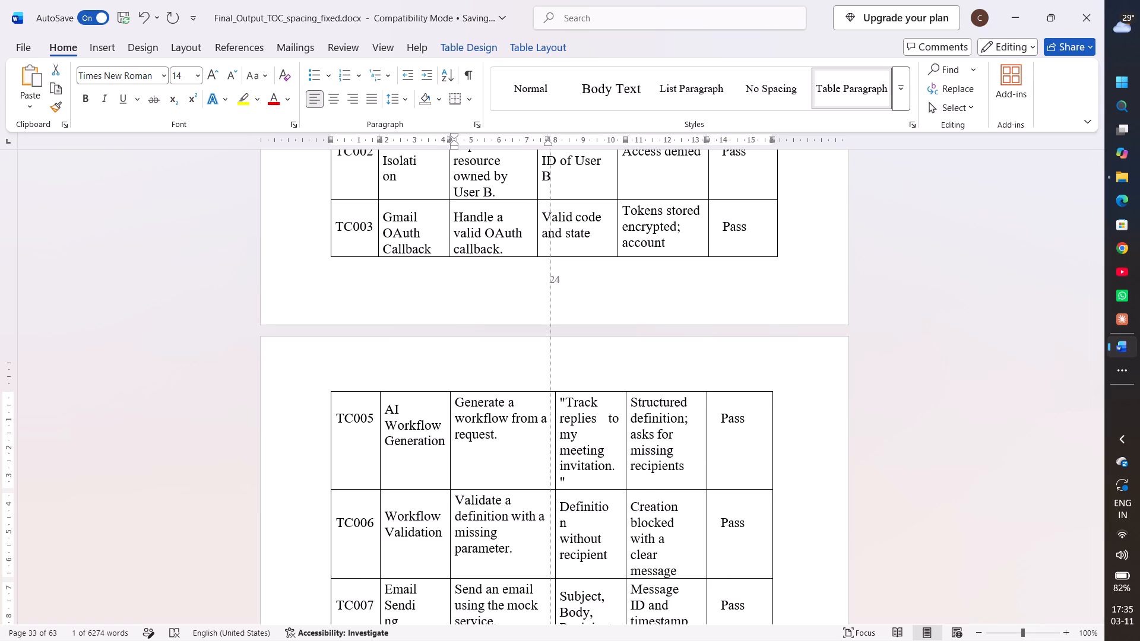
pyautogui.moveTo(550, 443); pyautogui.dragTo(535, 443)
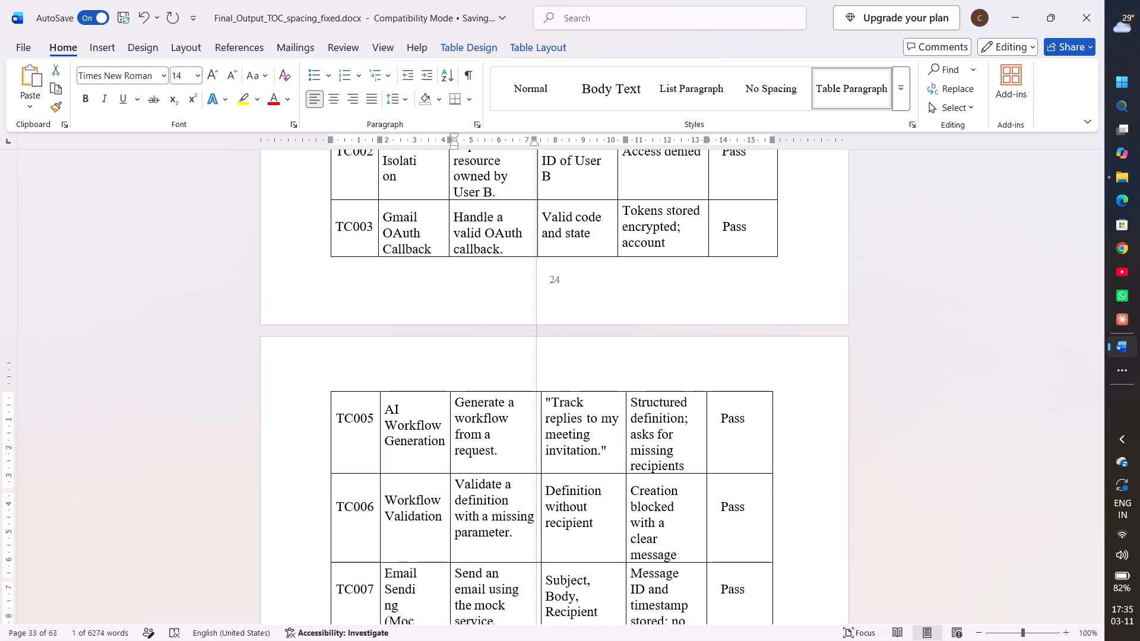
pyautogui.moveTo(535, 443); pyautogui.dragTo(536, 443)
pyautogui.moveTo(536, 443); pyautogui.dragTo(536, 443)
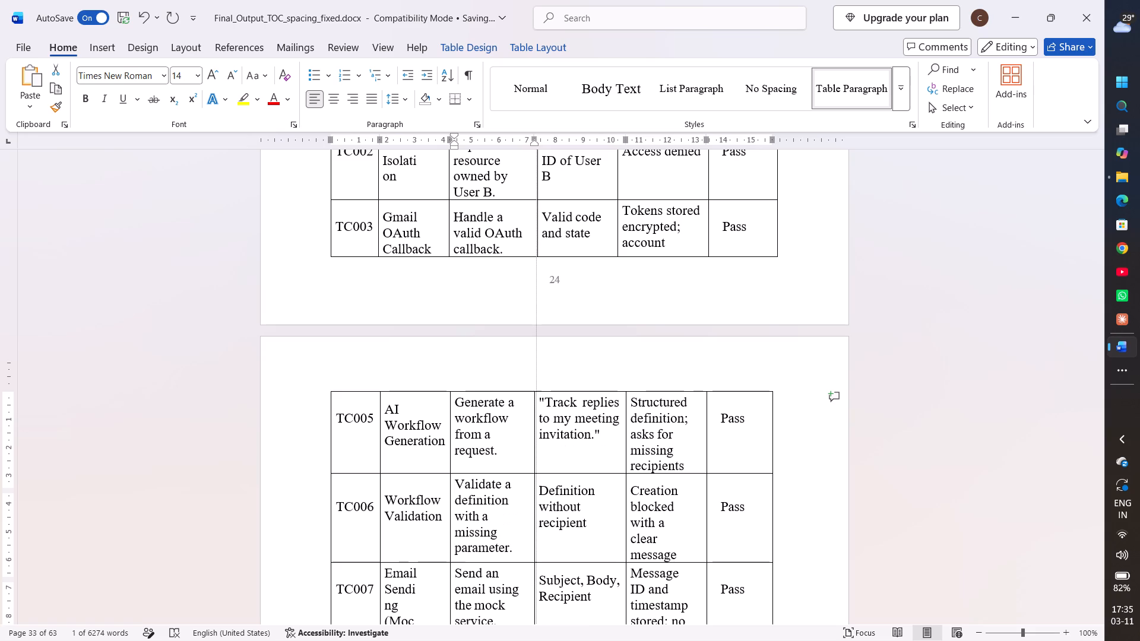
pyautogui.moveTo(536, 443); pyautogui.dragTo(538, 443)
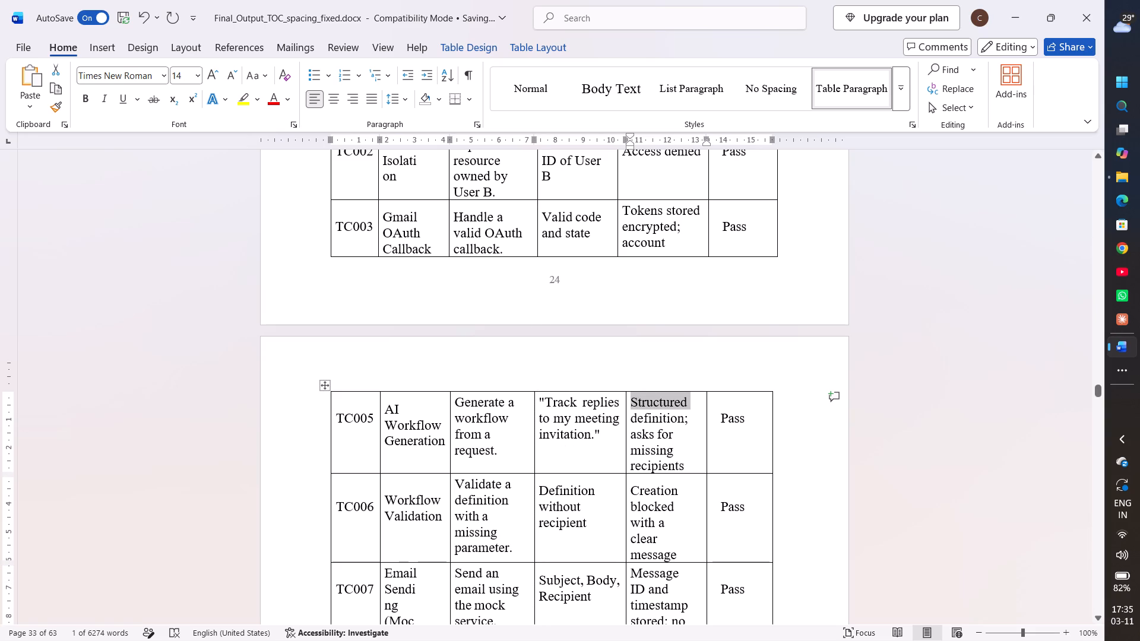
# Move the border between the input data and expected result columns of the TC005–TC016 part into line with the part above.
pyautogui.moveTo(626, 438); pyautogui.dragTo(620, 439)
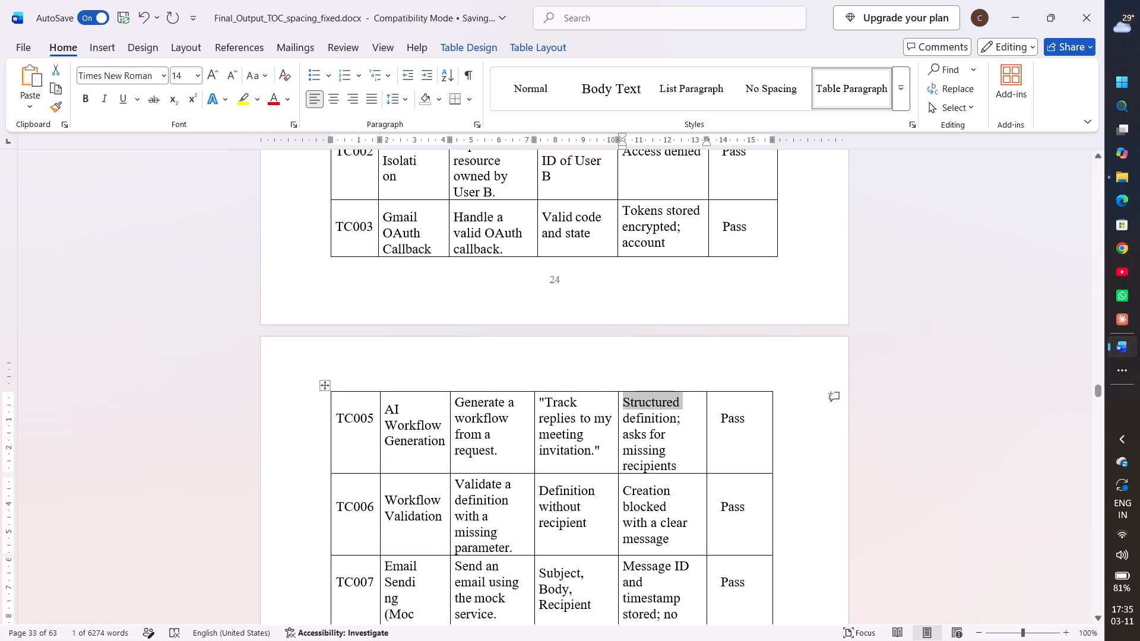
# Widen the expected result column in the TC005–TC016 part by moving its border with the Pass column outward.
pyautogui.click(707, 442)
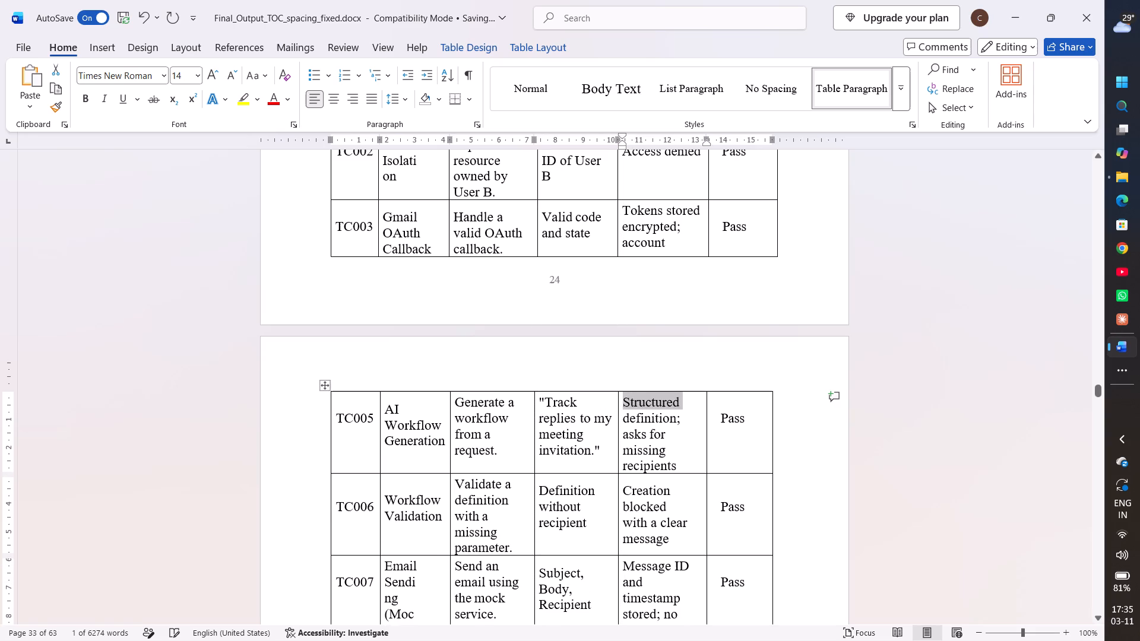
pyautogui.click(715, 364)
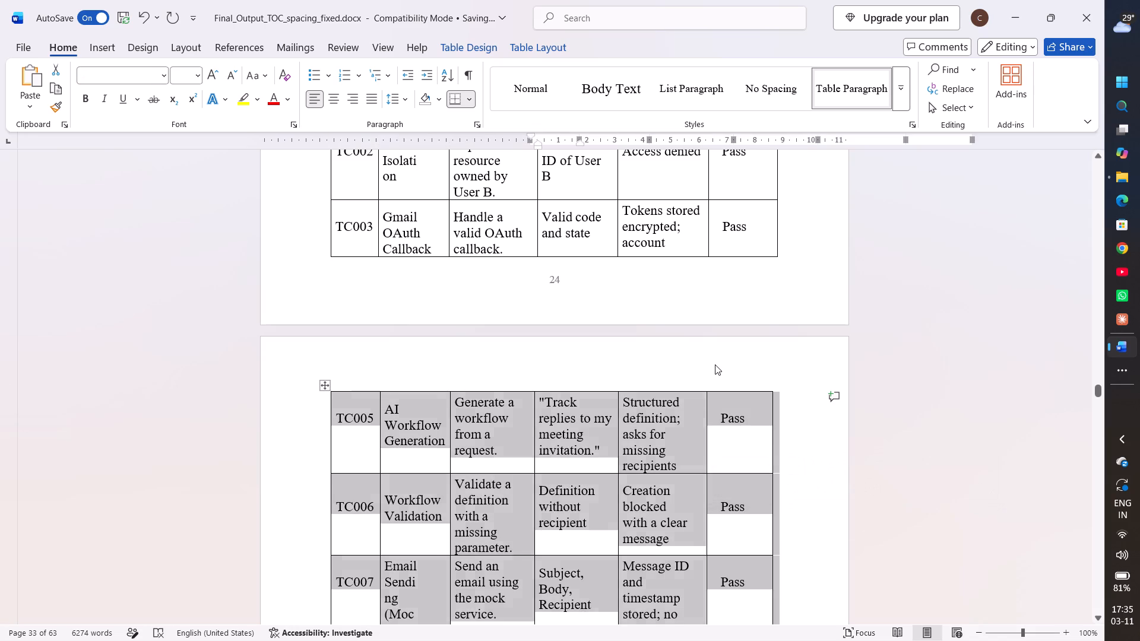
pyautogui.click(720, 370)
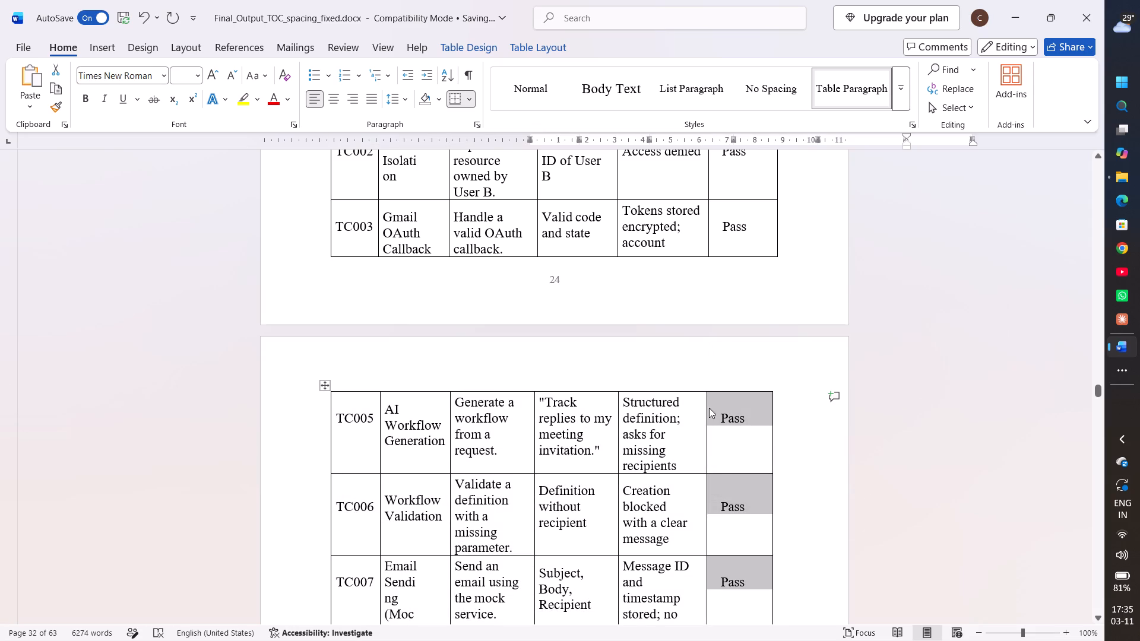
pyautogui.click(718, 360)
pyautogui.moveTo(718, 360); pyautogui.dragTo(694, 462)
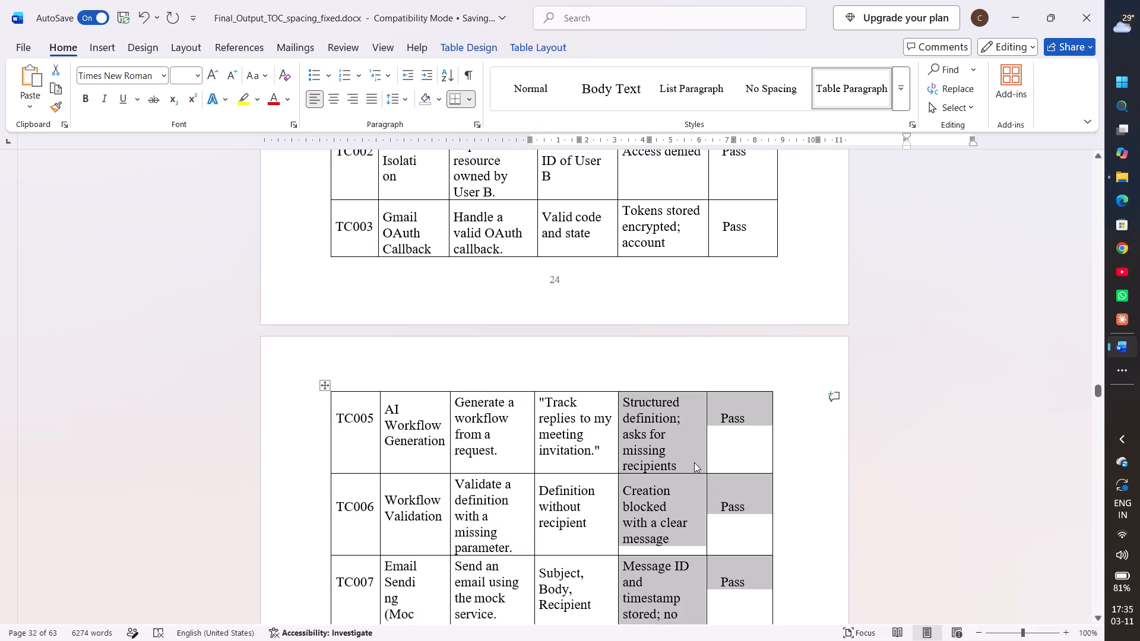
pyautogui.moveTo(694, 462); pyautogui.dragTo(737, 449)
pyautogui.click(737, 449)
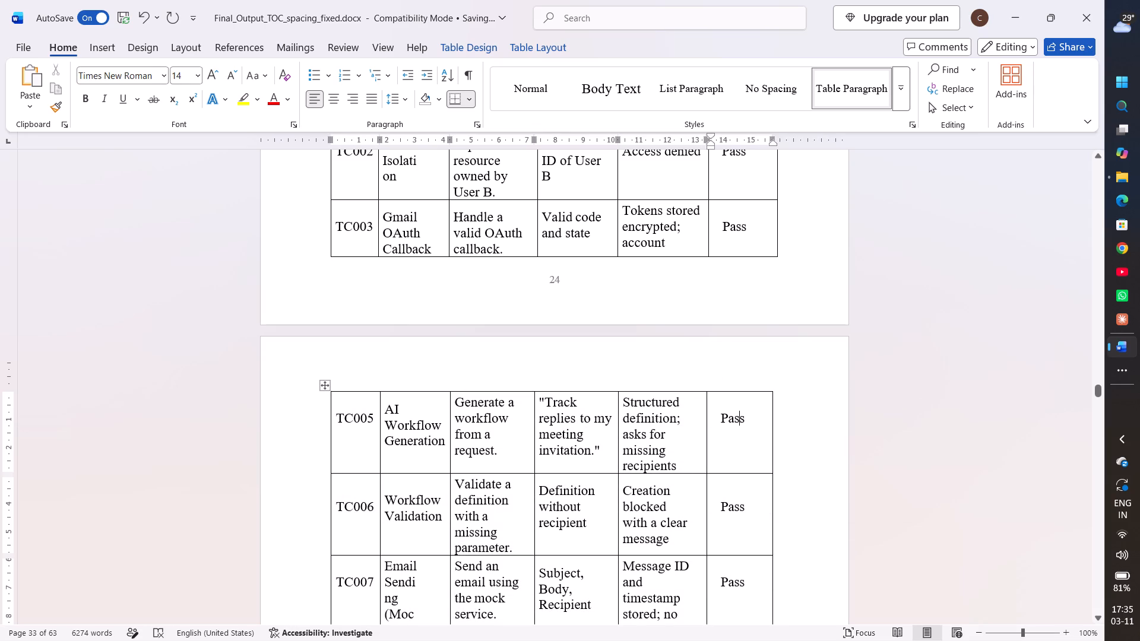
pyautogui.moveTo(707, 443); pyautogui.dragTo(717, 442)
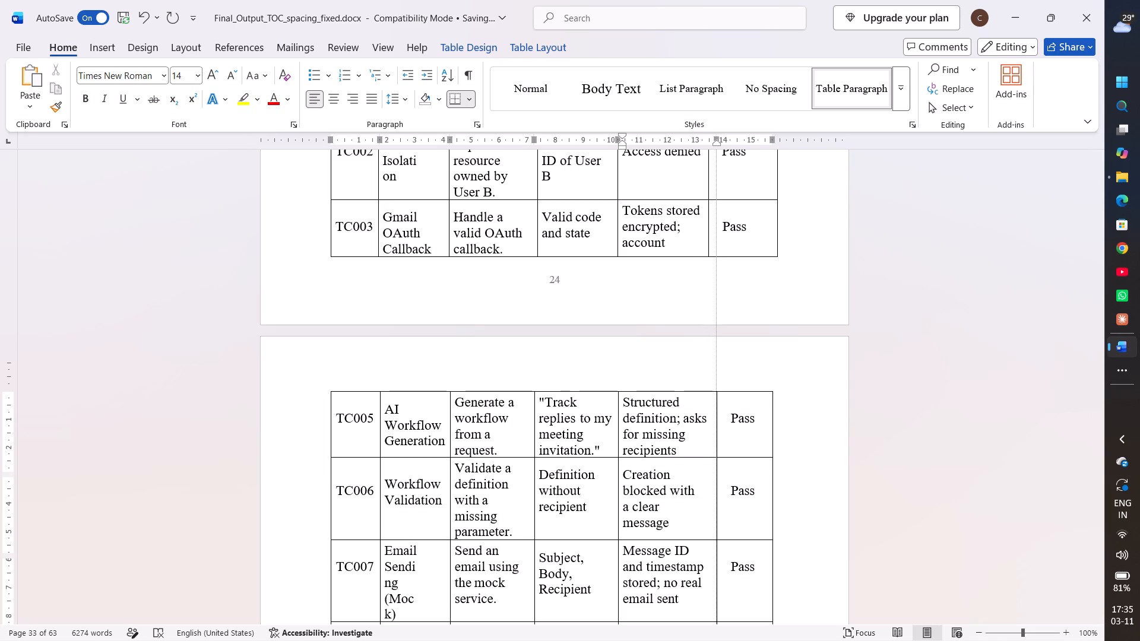
pyautogui.moveTo(717, 442); pyautogui.dragTo(719, 441)
pyautogui.moveTo(719, 441); pyautogui.dragTo(718, 443)
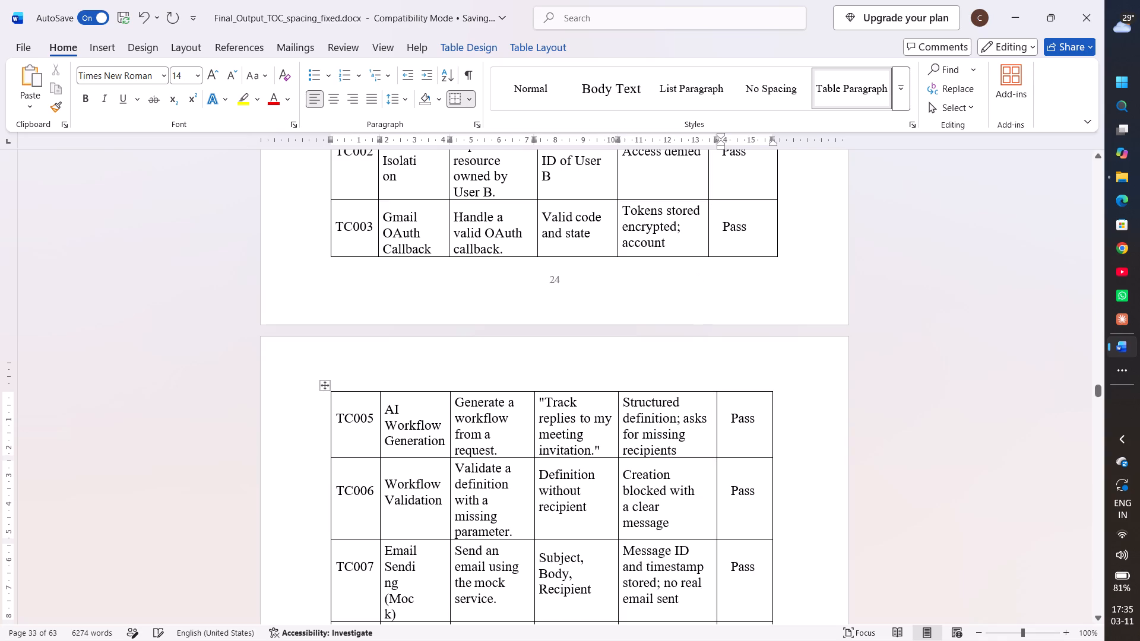
# Adjust both borders of the Pass column in the TC001–TC003 part to line up with those of the TC005–TC016 part.
pyautogui.moveTo(708, 240); pyautogui.dragTo(709, 240)
pyautogui.moveTo(709, 240); pyautogui.dragTo(720, 240)
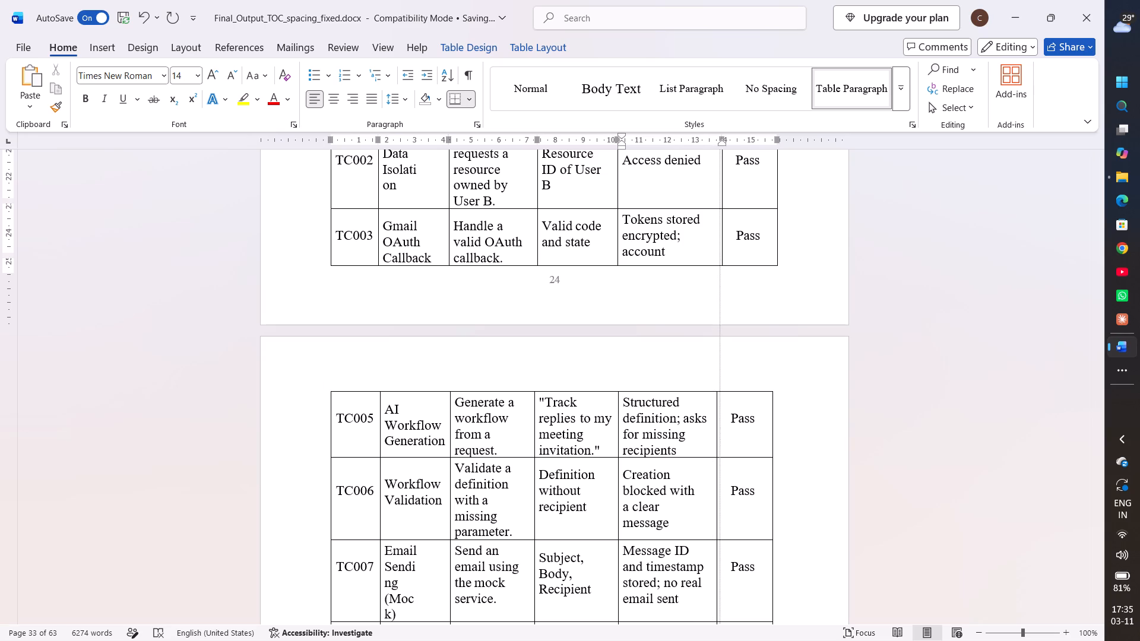
pyautogui.moveTo(720, 240); pyautogui.dragTo(715, 240)
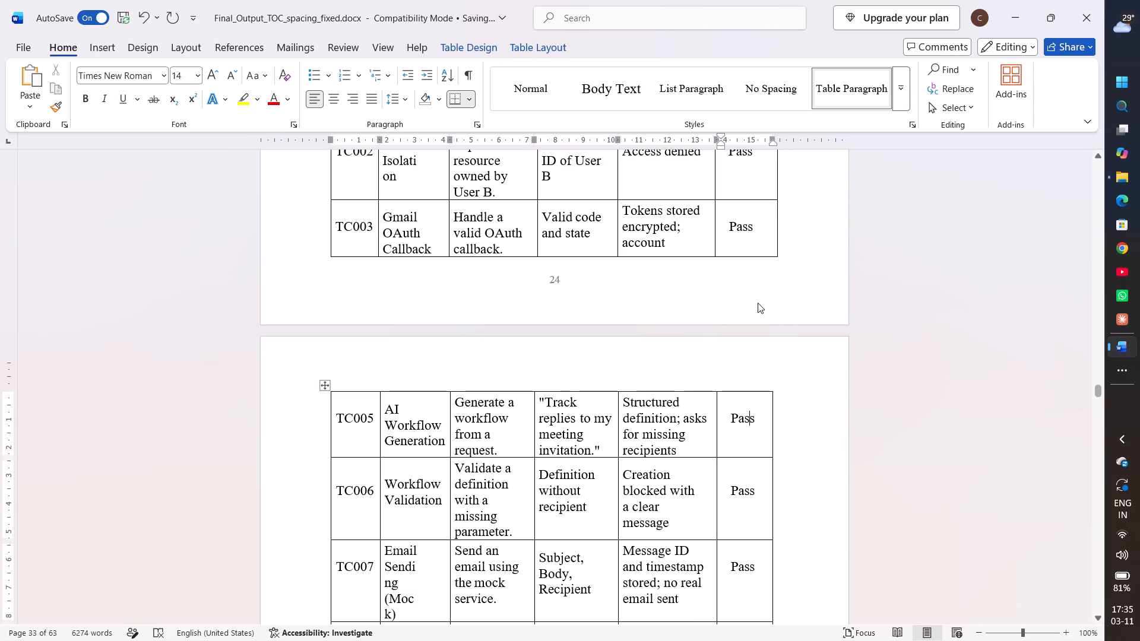
pyautogui.click(777, 226)
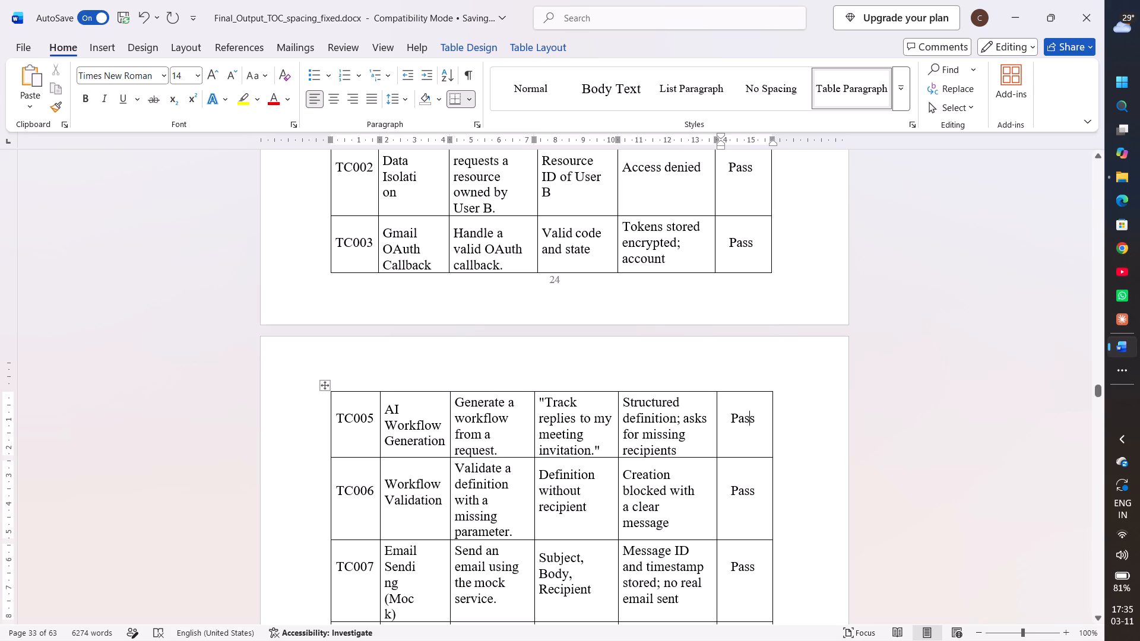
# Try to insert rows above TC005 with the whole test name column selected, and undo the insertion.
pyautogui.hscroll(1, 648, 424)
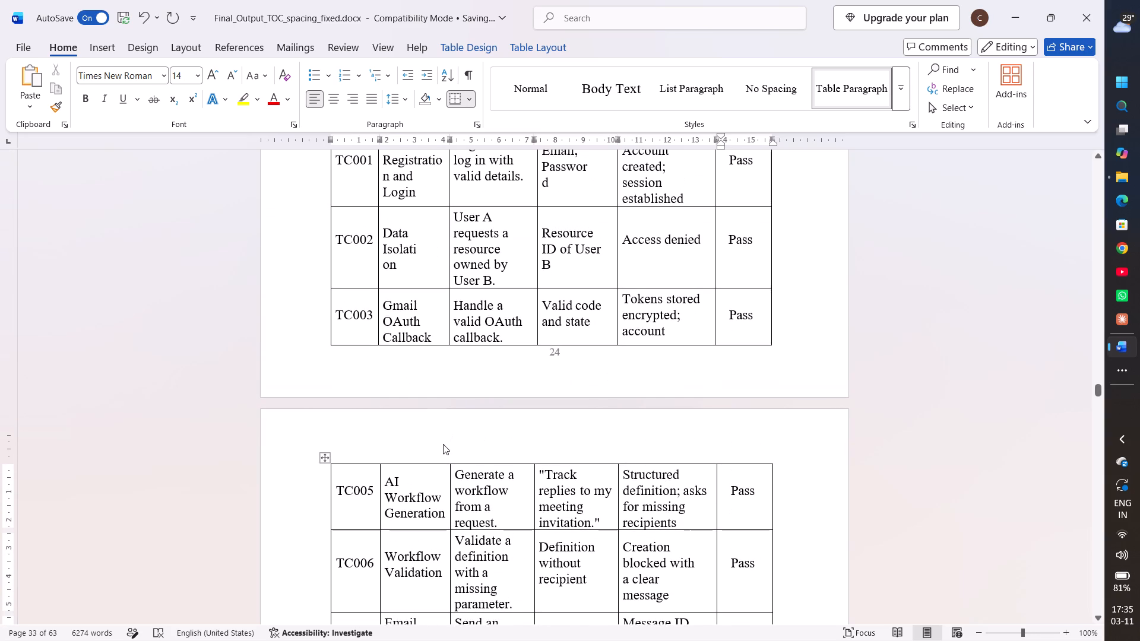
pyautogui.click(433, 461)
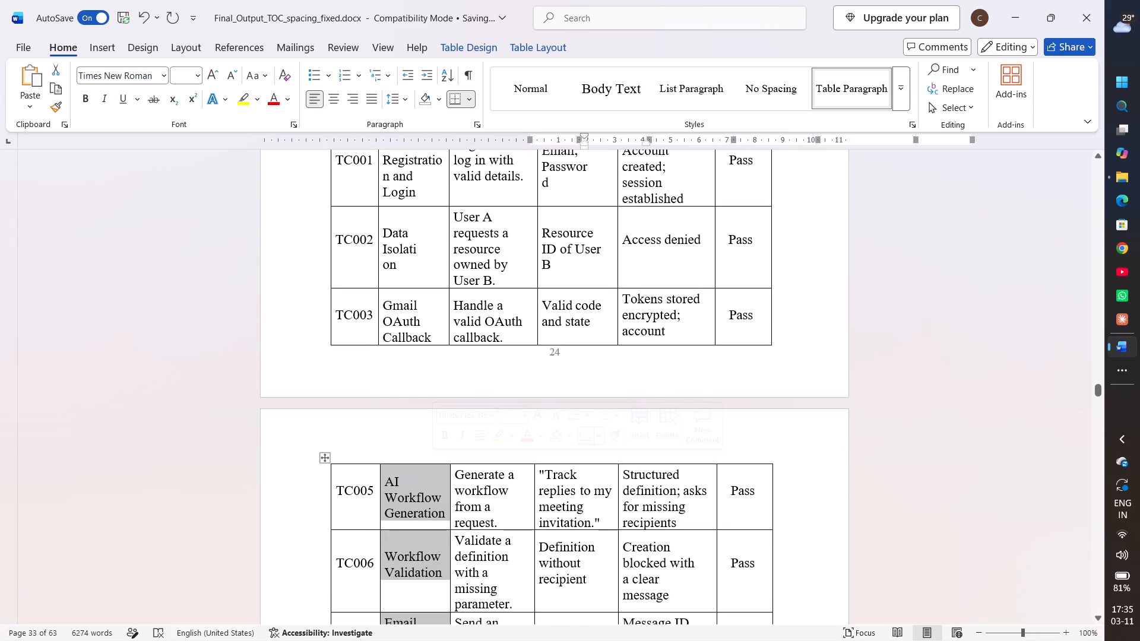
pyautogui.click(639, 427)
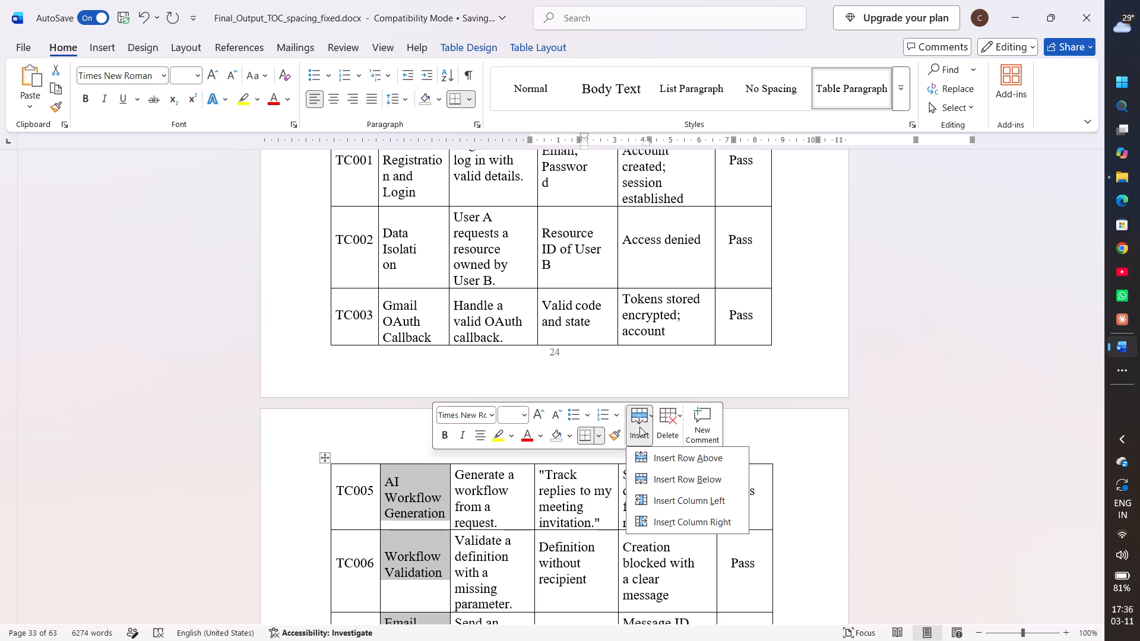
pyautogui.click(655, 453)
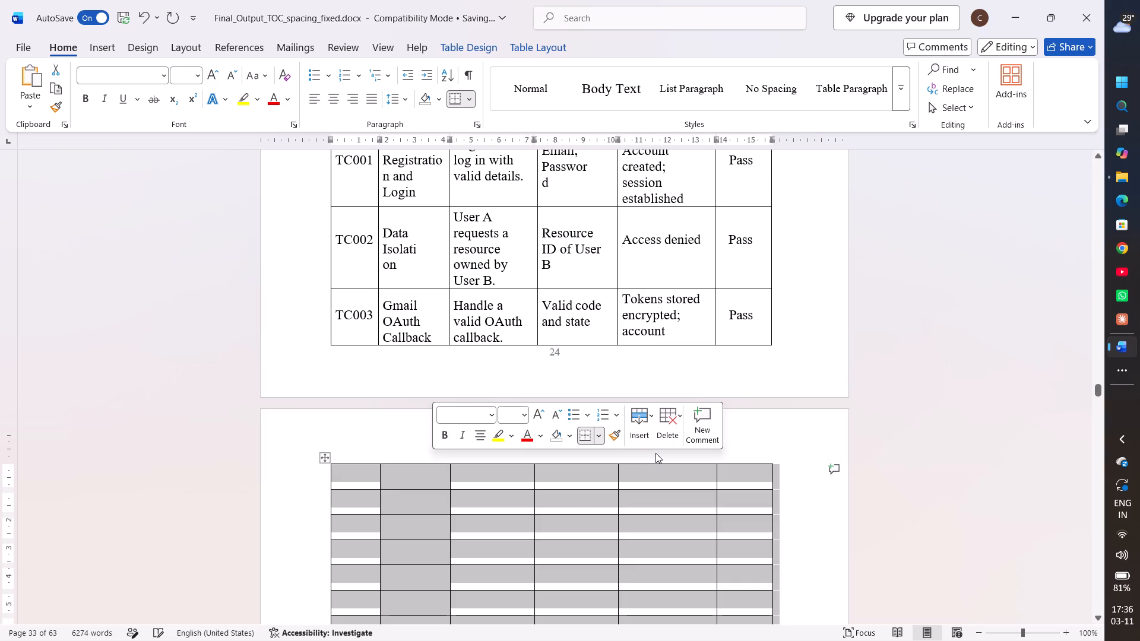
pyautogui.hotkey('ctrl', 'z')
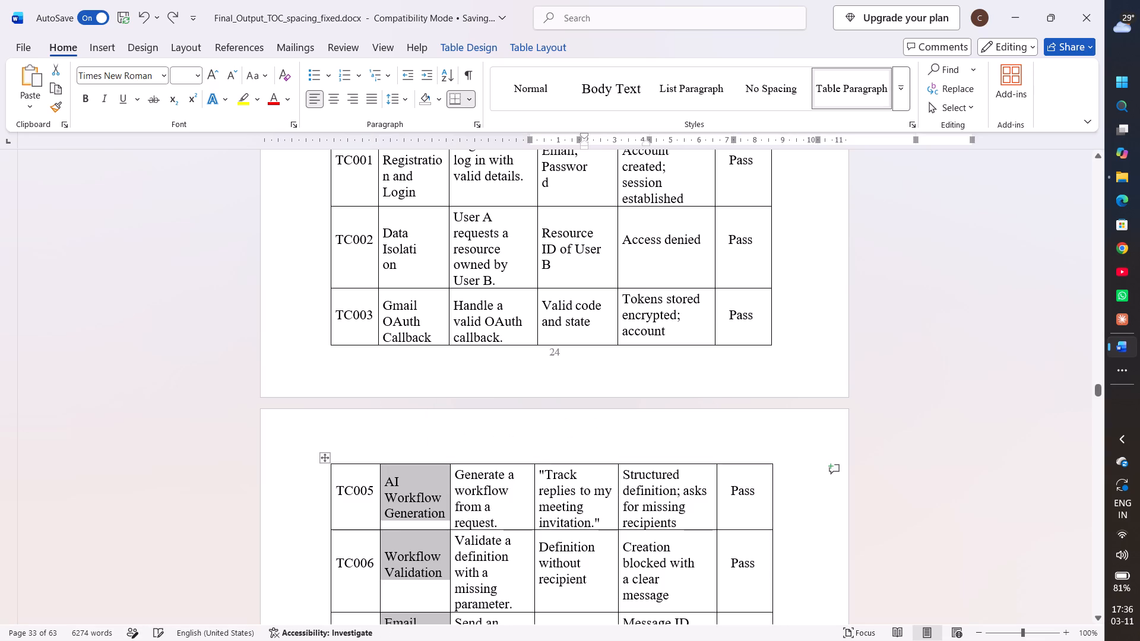
pyautogui.click(487, 487)
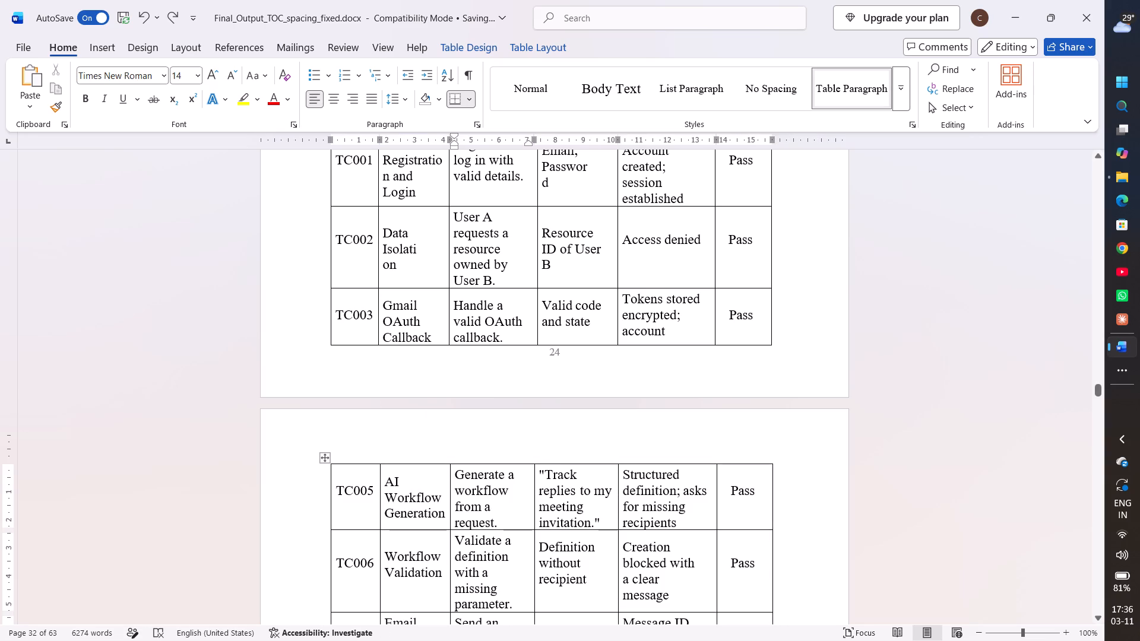
pyautogui.rightClick(487, 487)
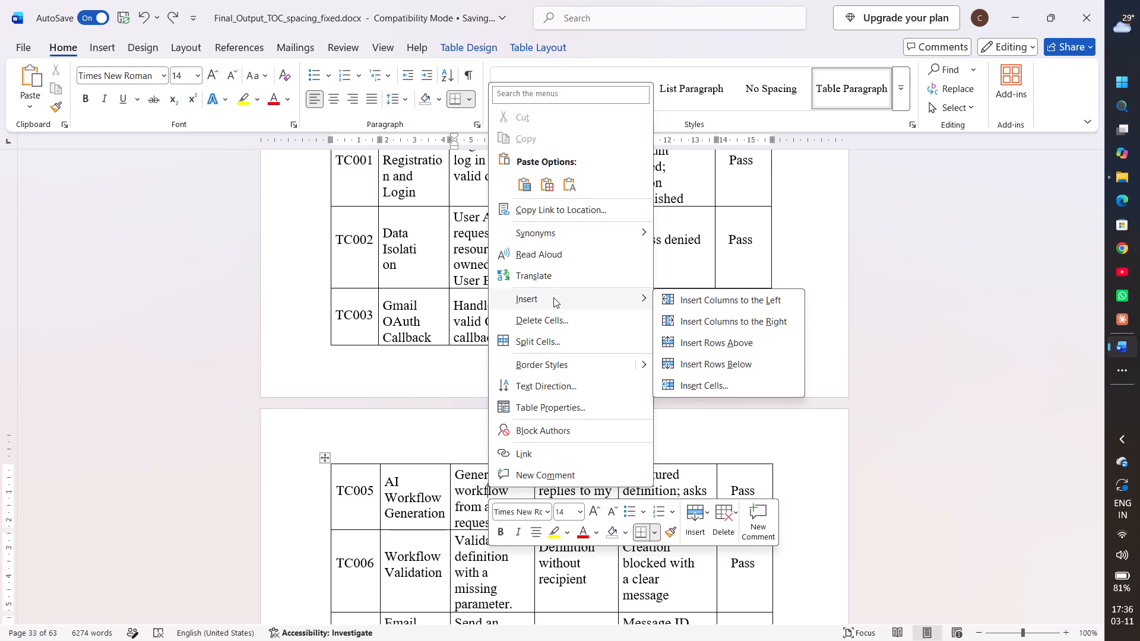
pyautogui.click(712, 347)
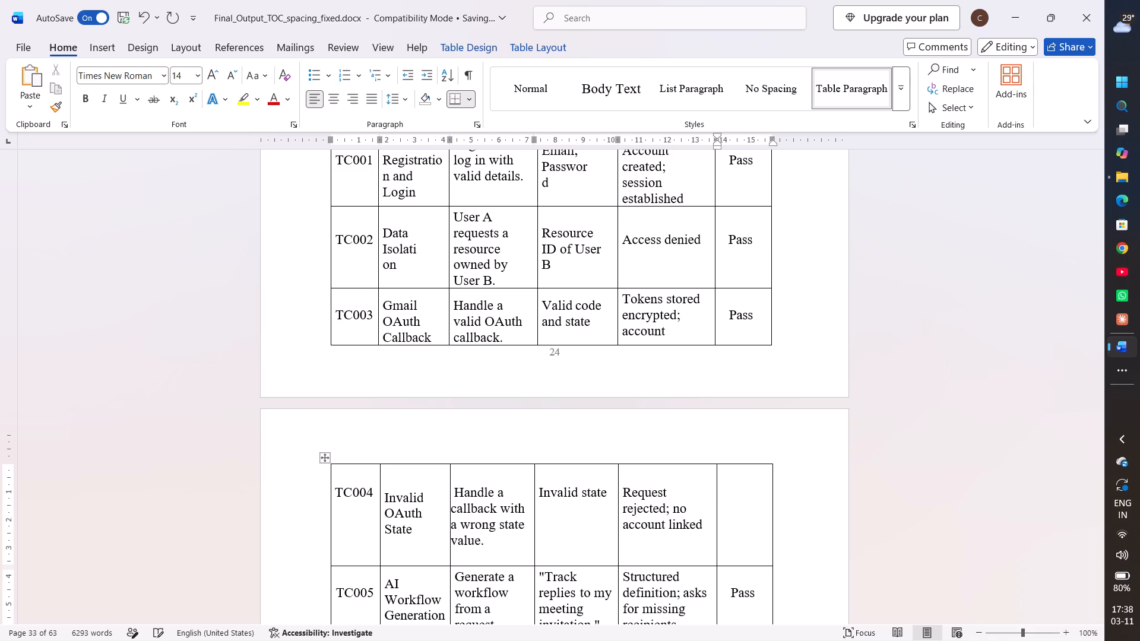
pyautogui.write('Pass')
pyautogui.press('Left')
pyautogui.press('Left')
pyautogui.press('Left')
pyautogui.press('Left')
pyautogui.press('space')
pyautogui.press('space')
pyautogui.press('space')
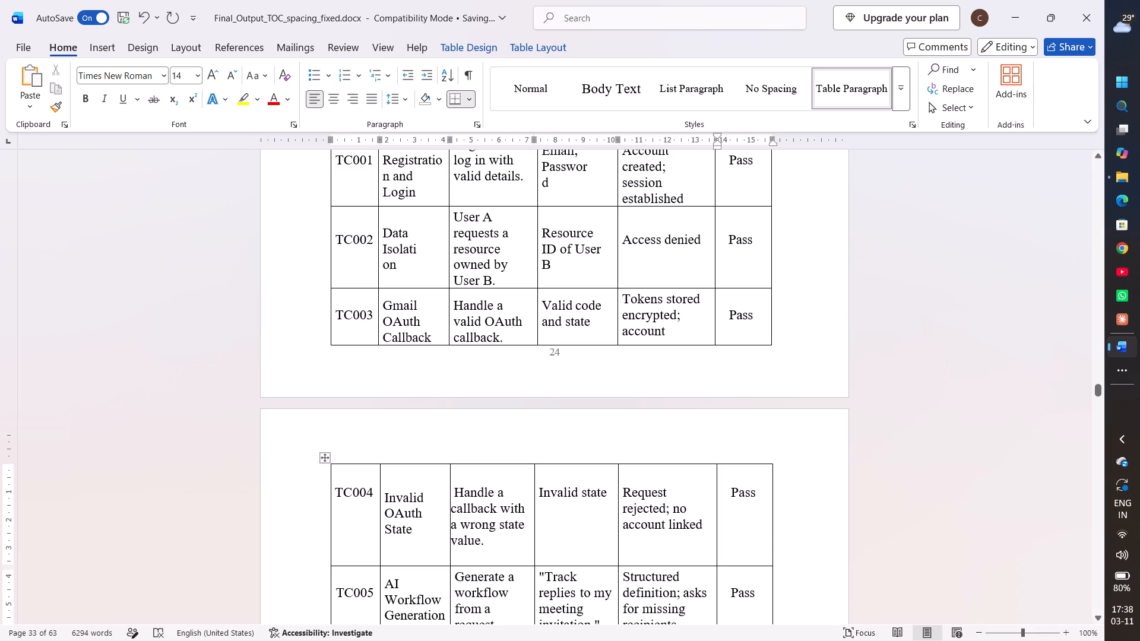
# Remove the line break and leading spaces before "Invalid OAuth State" in the TC004 scenario cell.
pyautogui.click(384, 497)
pyautogui.press('BackSpace')
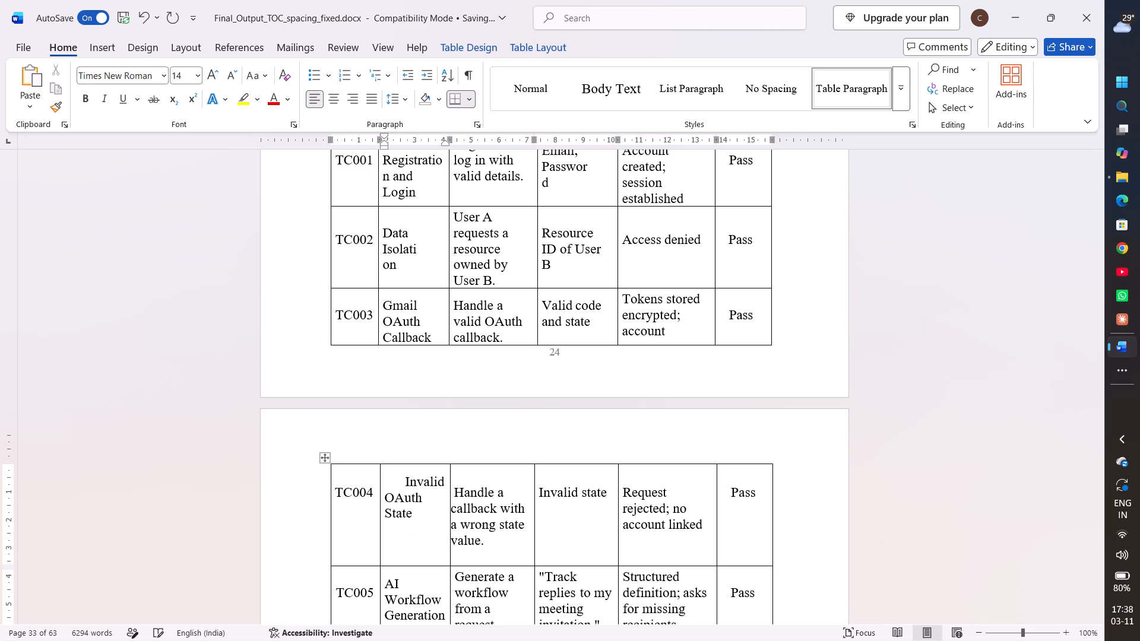
pyautogui.hotkey('shift', 'Return')
pyautogui.press('space')
pyautogui.press('BackSpace')
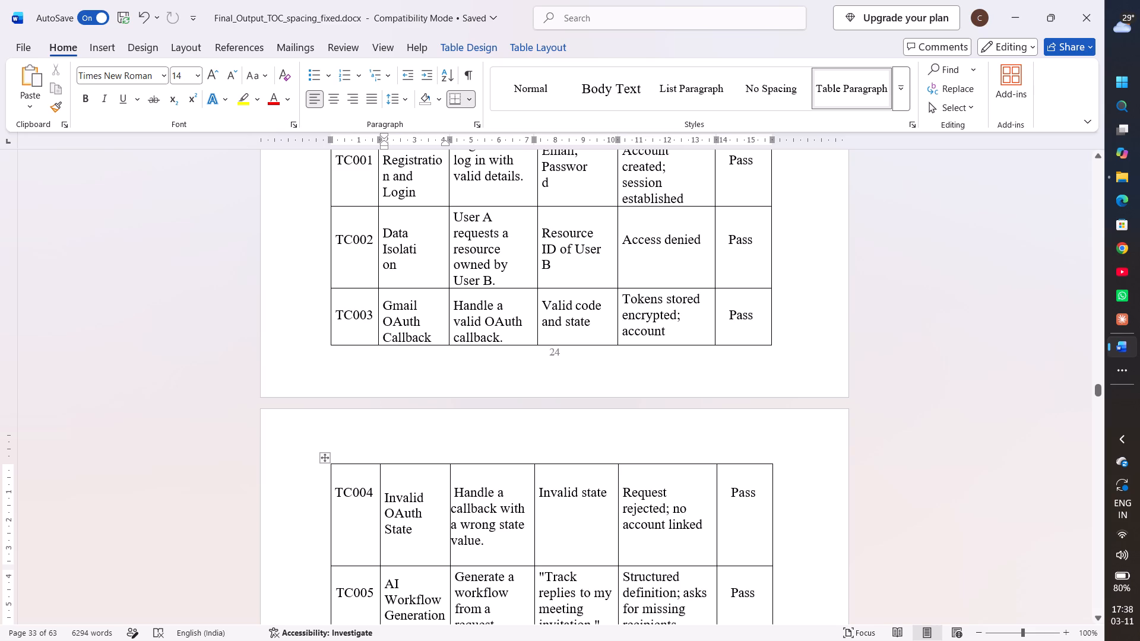
pyautogui.press('BackSpace')
pyautogui.press('BackSpace')
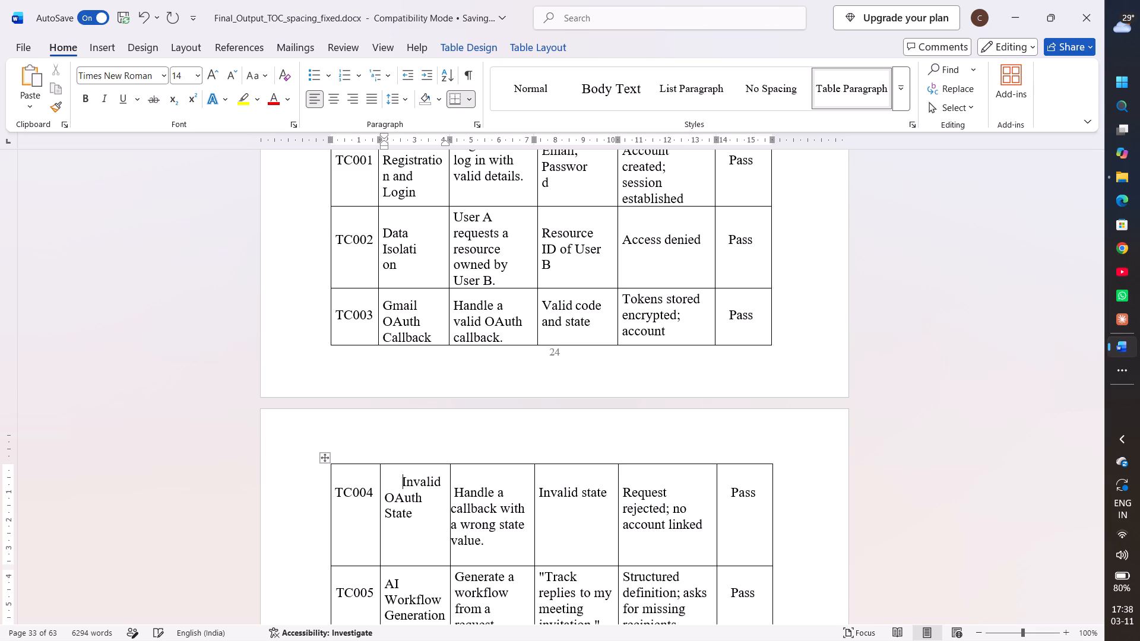
pyautogui.press('BackSpace')
pyautogui.press('BackSpace')
pyautogui.press('BackSpace')
pyautogui.press('BackSpace')
pyautogui.press('BackSpace')
pyautogui.press('BackSpace')
# Remove the blank line above "Handle a callback with a wrong state value." in the TC004 description cell.
pyautogui.click(466, 485)
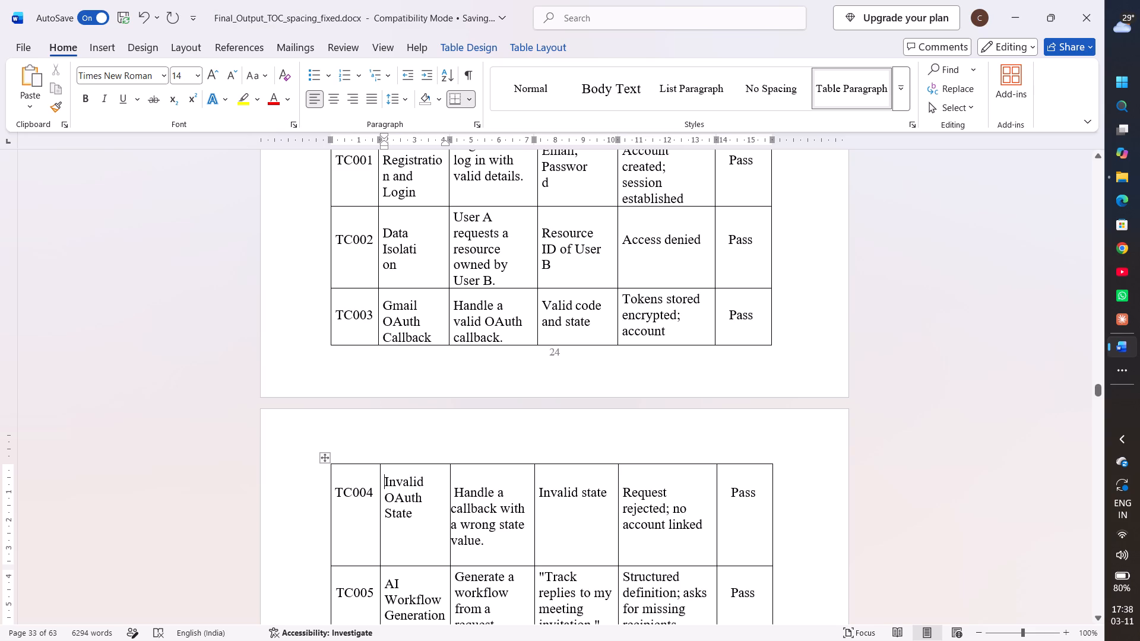
pyautogui.press('Left')
pyautogui.press('BackSpace')
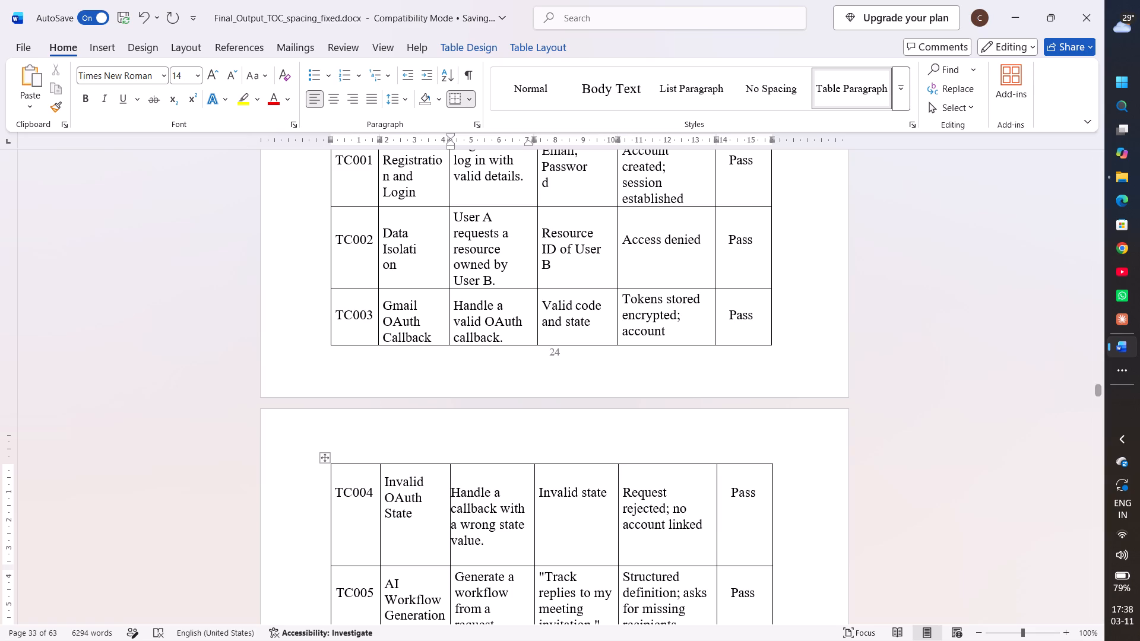
pyautogui.press('BackSpace')
pyautogui.moveTo(466, 485); pyautogui.dragTo(575, 490)
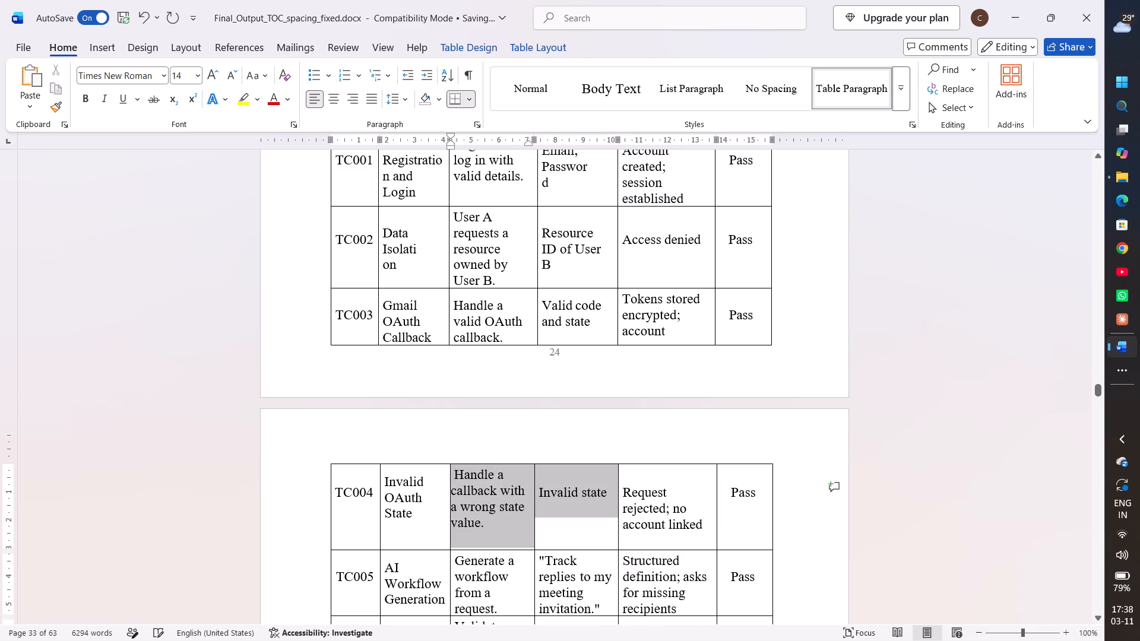
pyautogui.moveTo(575, 490); pyautogui.dragTo(586, 504)
pyautogui.click(562, 528)
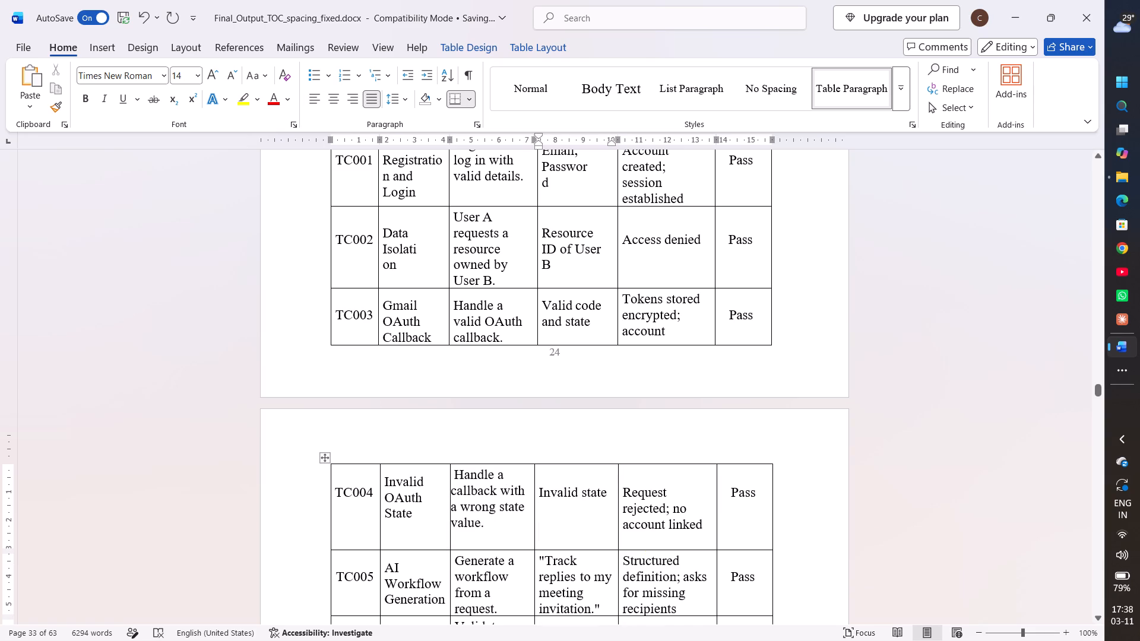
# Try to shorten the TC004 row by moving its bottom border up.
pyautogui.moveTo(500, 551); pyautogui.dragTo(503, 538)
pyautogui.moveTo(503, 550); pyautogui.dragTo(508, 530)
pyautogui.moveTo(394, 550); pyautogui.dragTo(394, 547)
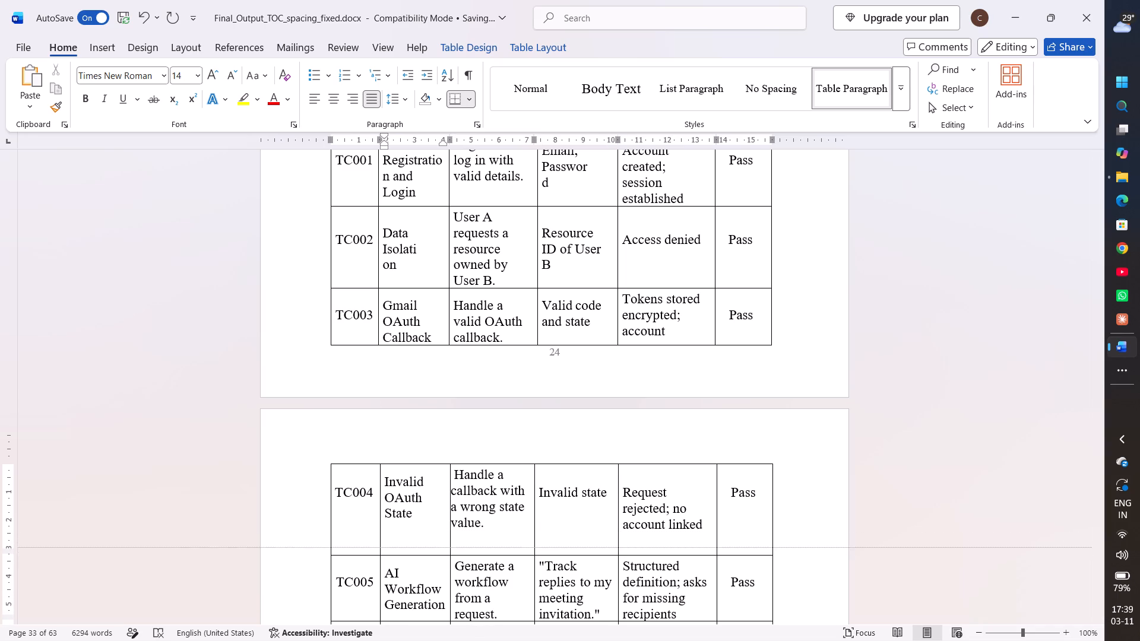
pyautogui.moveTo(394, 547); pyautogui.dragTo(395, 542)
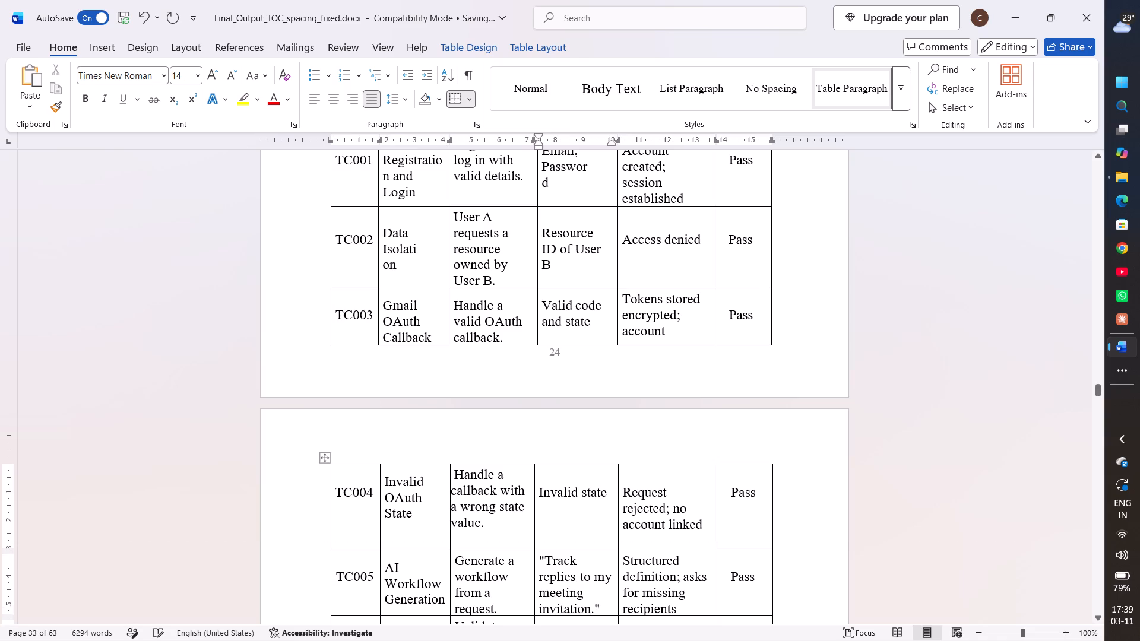
# Examine how the rows of Table 6.1 break across pages from TC001 through TC016, especially TC013.
pyautogui.scroll(-1, 529, 559)
pyautogui.hscroll(1, 529, 559)
pyautogui.scroll(3, 529, 559)
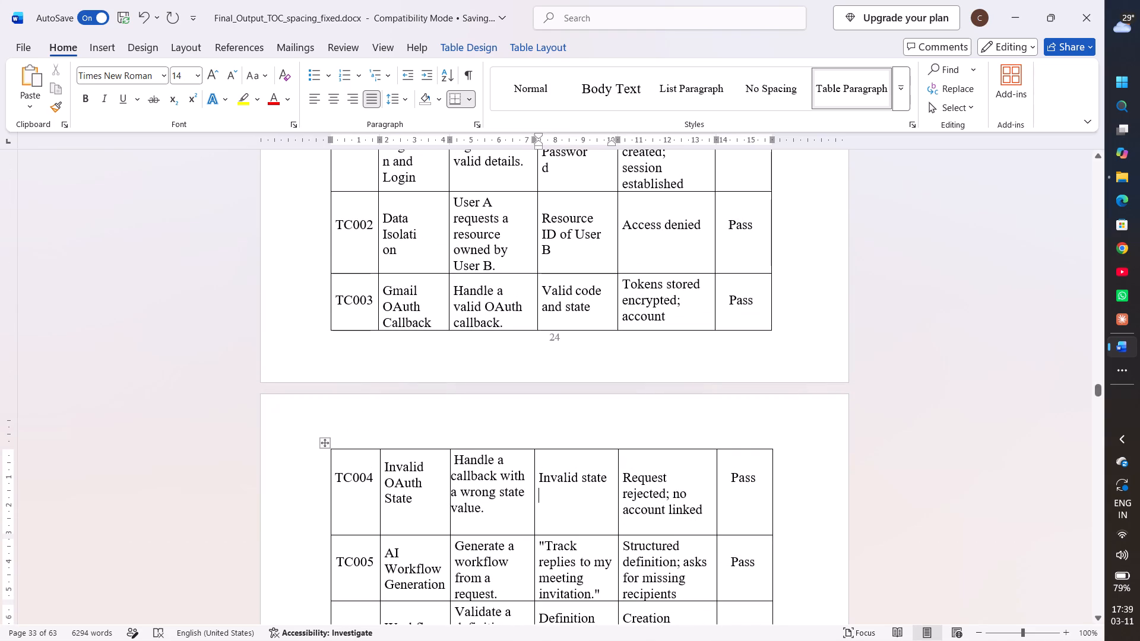
pyautogui.scroll(-6, 389, 538)
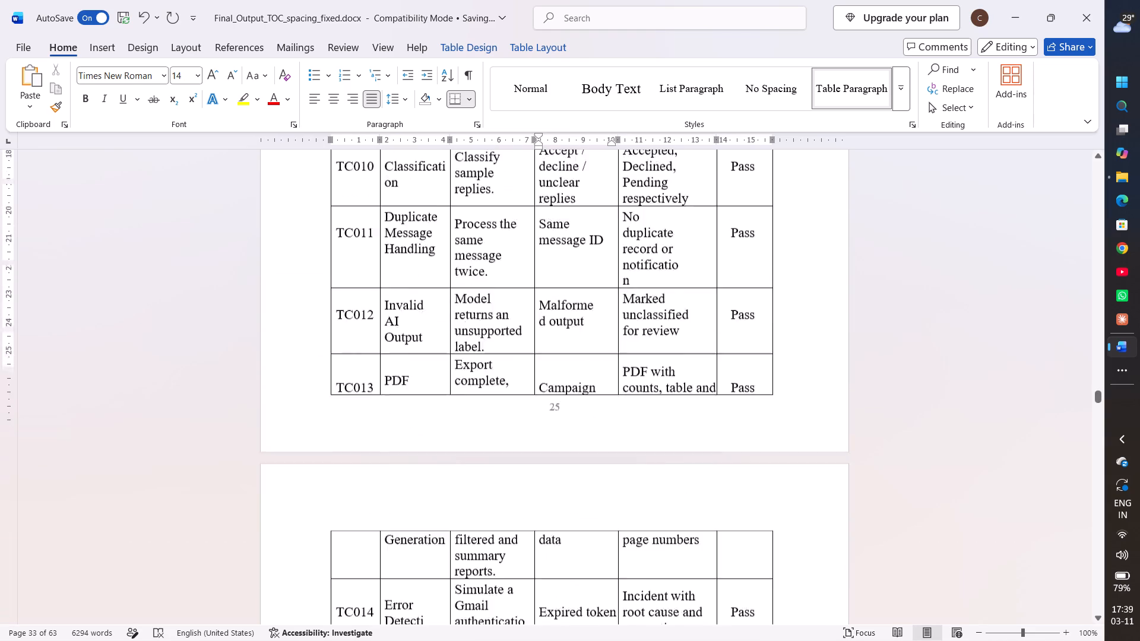
pyautogui.scroll(-3, 389, 538)
pyautogui.scroll(5, 389, 538)
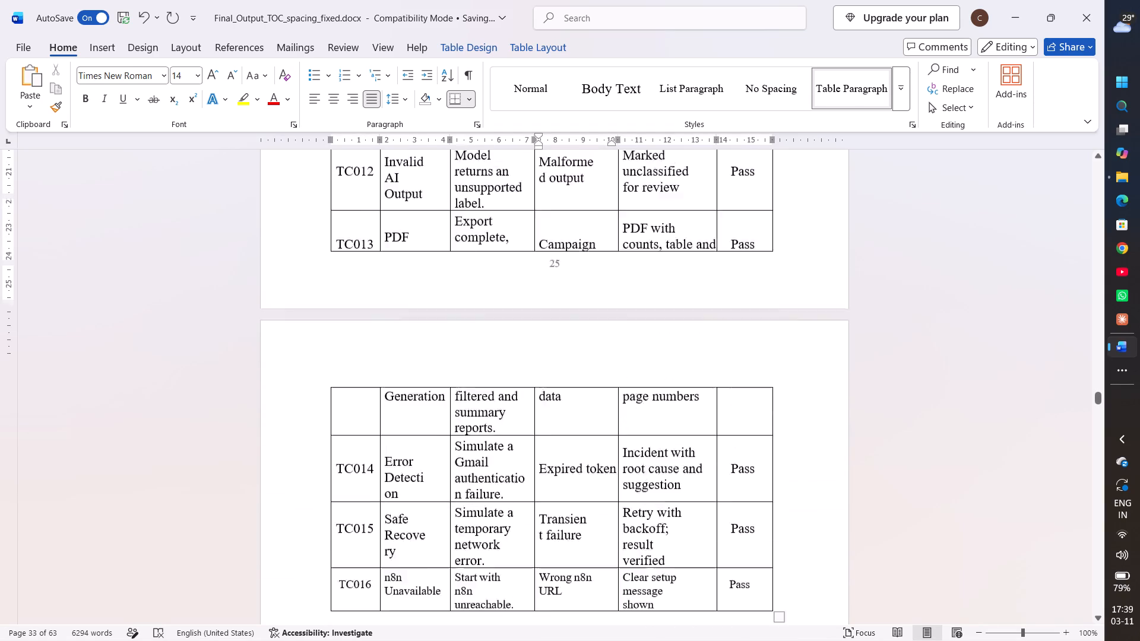
pyautogui.scroll(2, 389, 538)
pyautogui.scroll(-1, 389, 538)
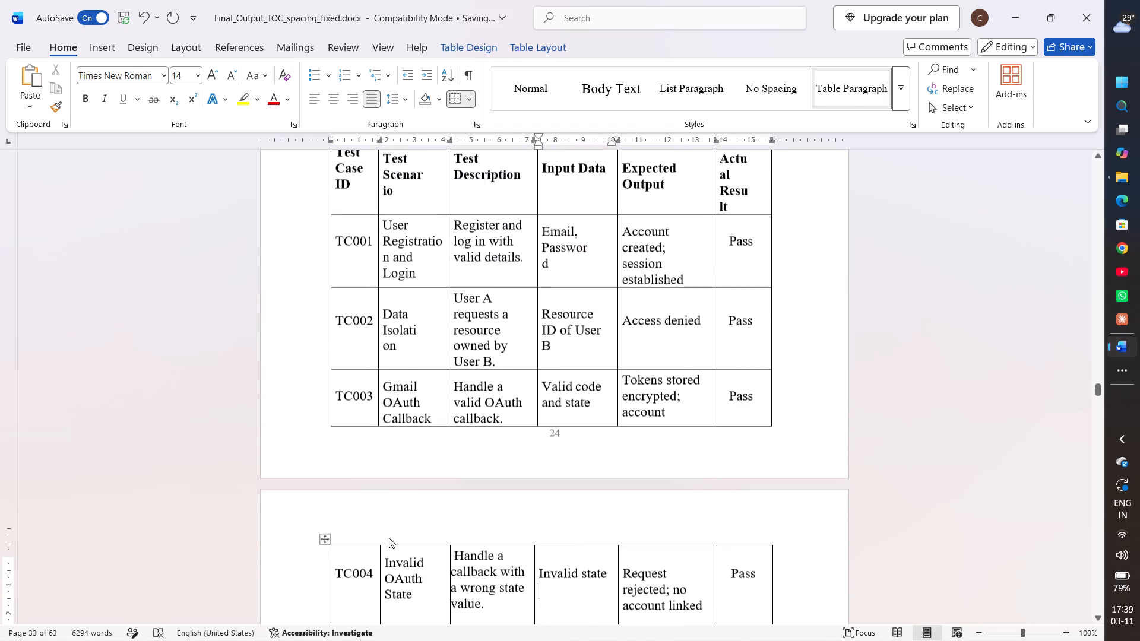
pyautogui.scroll(-1, 389, 538)
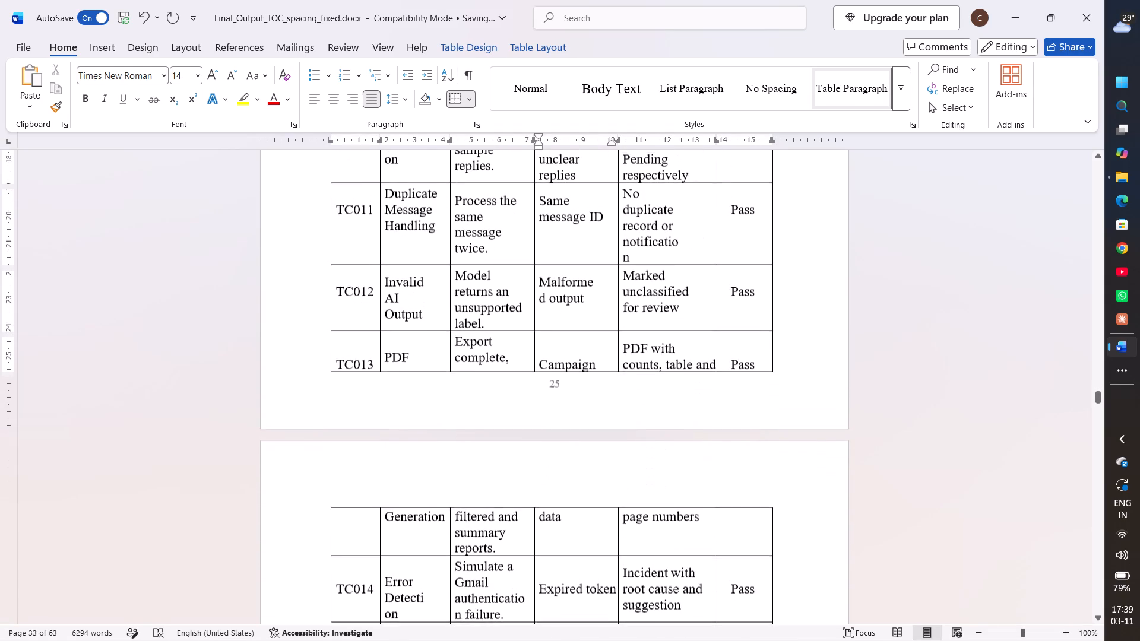
pyautogui.scroll(-1, 389, 538)
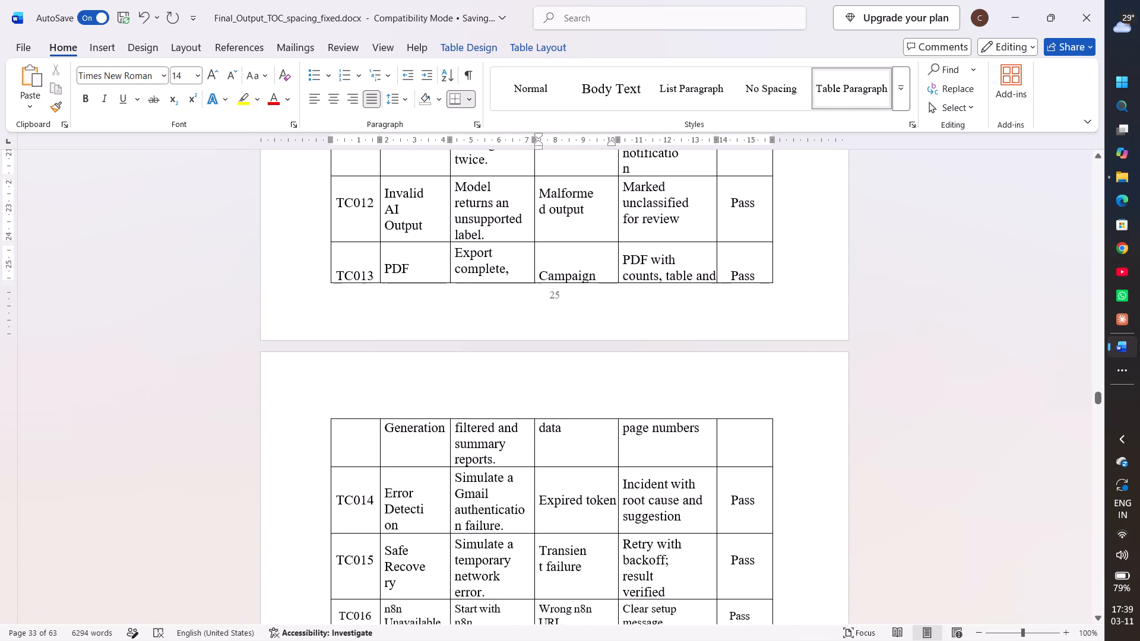
pyautogui.scroll(1, 546, 380)
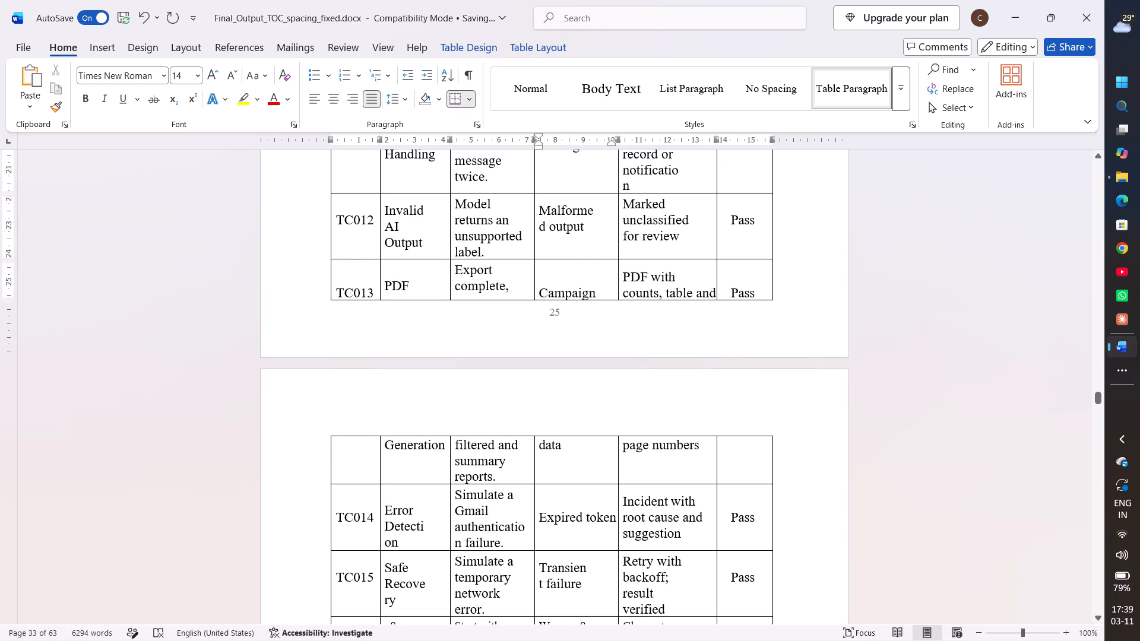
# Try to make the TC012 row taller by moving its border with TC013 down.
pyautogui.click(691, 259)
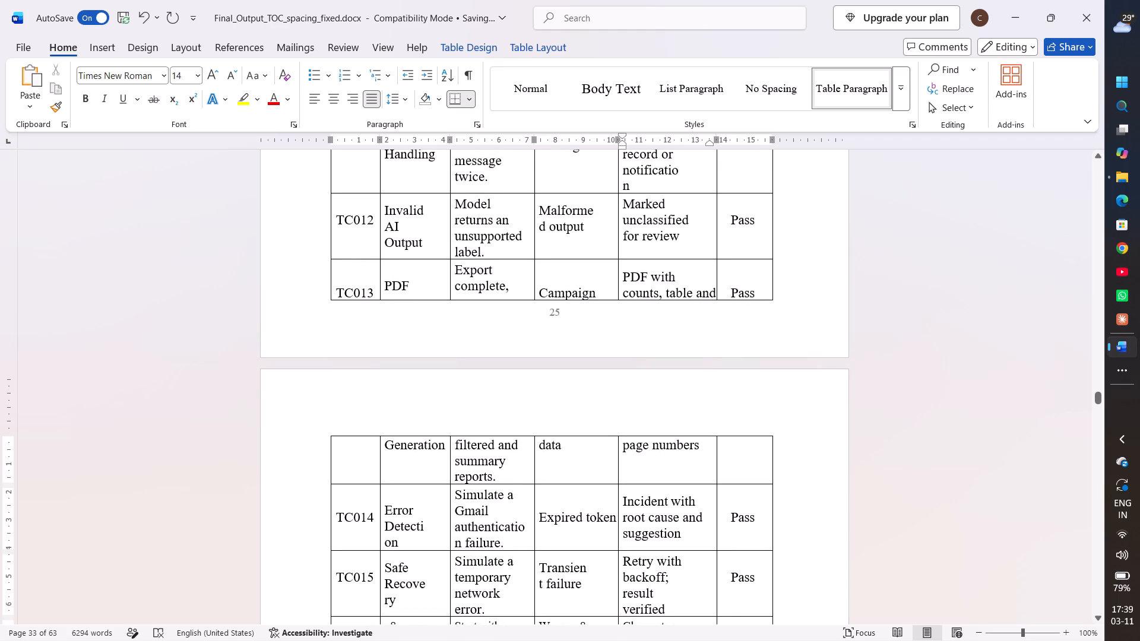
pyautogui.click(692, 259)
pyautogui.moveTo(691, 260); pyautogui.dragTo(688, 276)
# Make the TC005 row slightly taller by moving its border with TC006 down.
pyautogui.scroll(3, 688, 276)
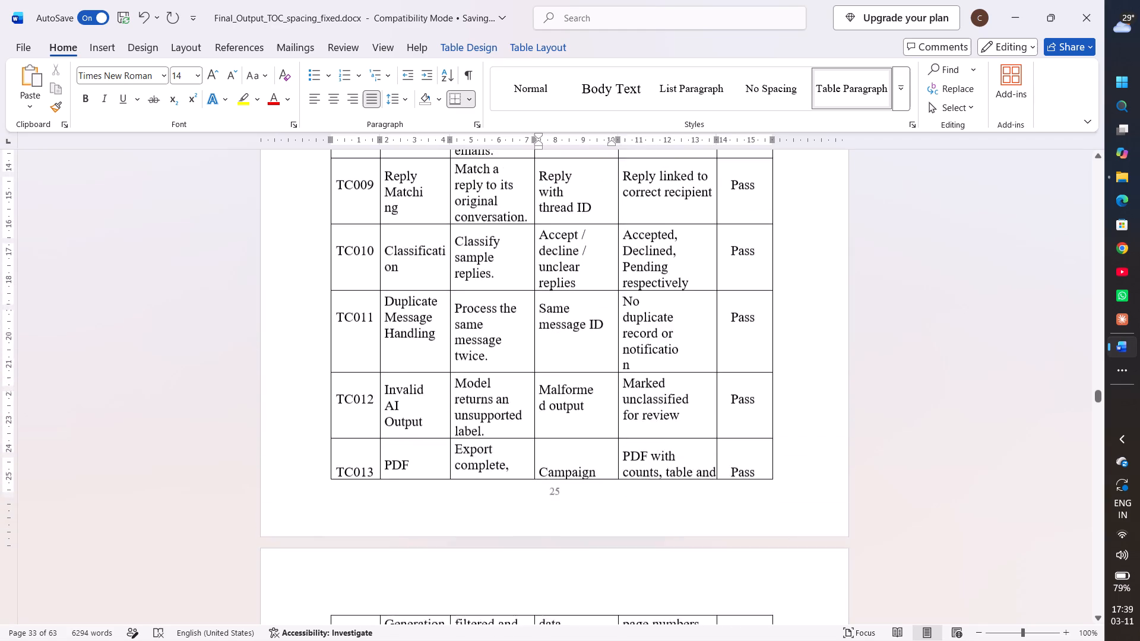
pyautogui.scroll(4, 688, 276)
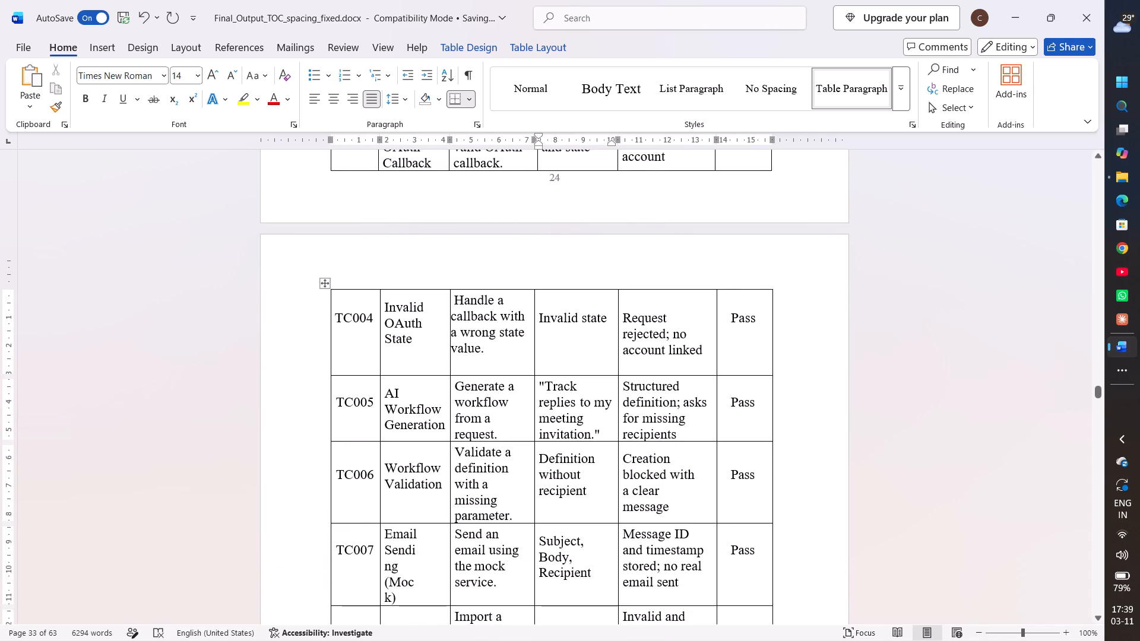
pyautogui.moveTo(606, 442); pyautogui.dragTo(605, 458)
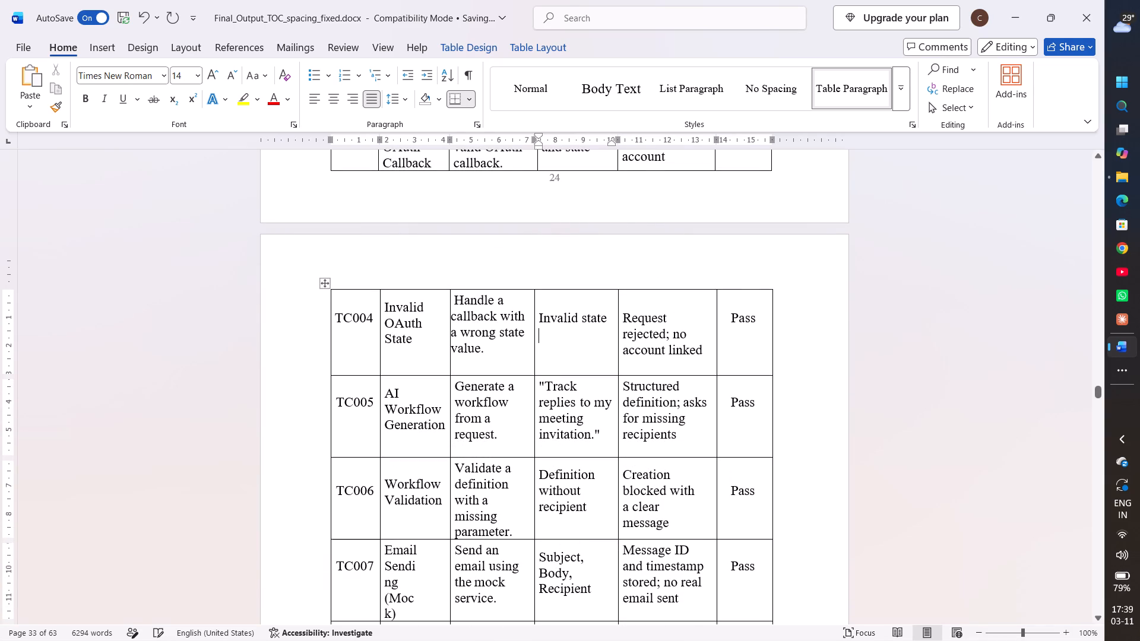
# Make the TC006 row slightly taller by moving its border with TC007 down, so TC013 starts on the following page.
pyautogui.scroll(-2, 603, 540)
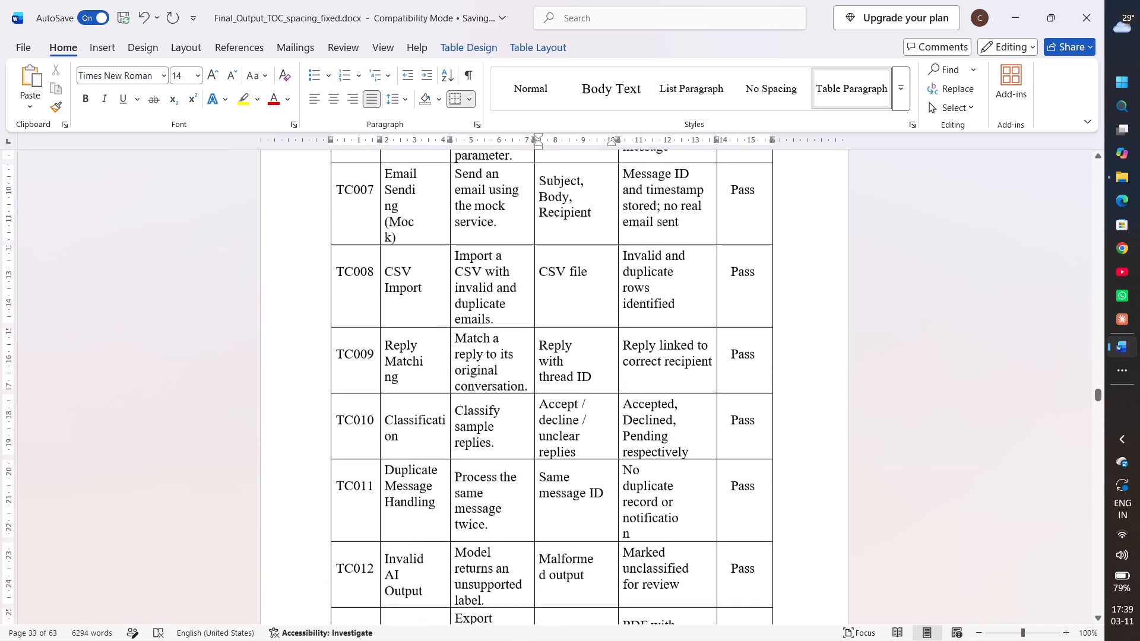
pyautogui.scroll(-2, 603, 540)
pyautogui.scroll(3, 603, 540)
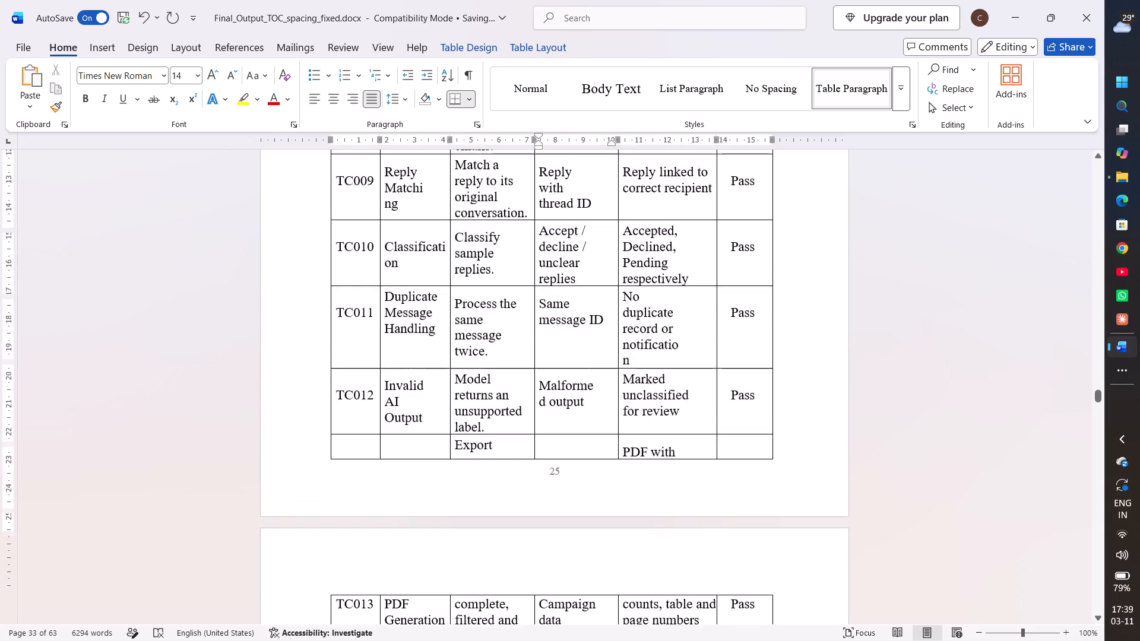
pyautogui.scroll(2, 603, 540)
pyautogui.scroll(-4, 603, 540)
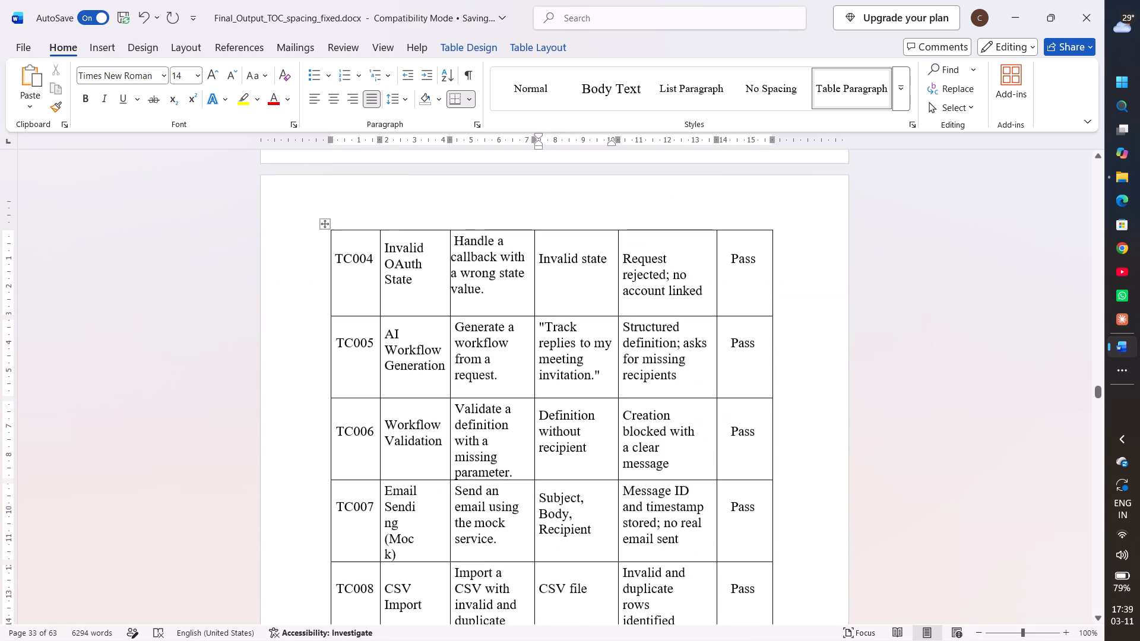
pyautogui.click(594, 480)
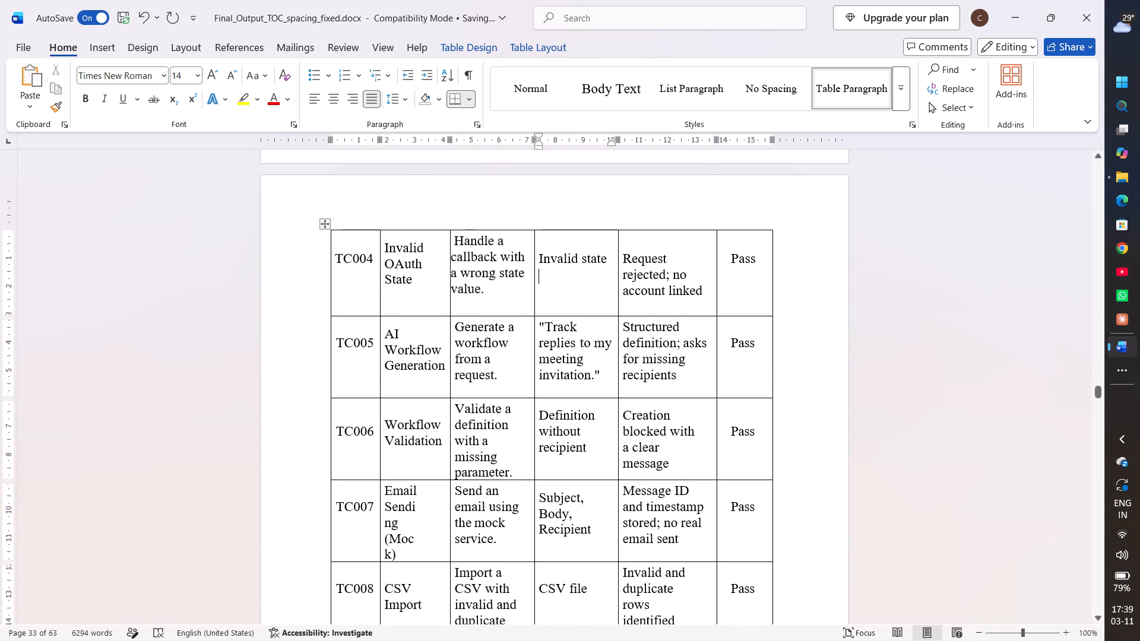
pyautogui.moveTo(592, 481); pyautogui.dragTo(592, 494)
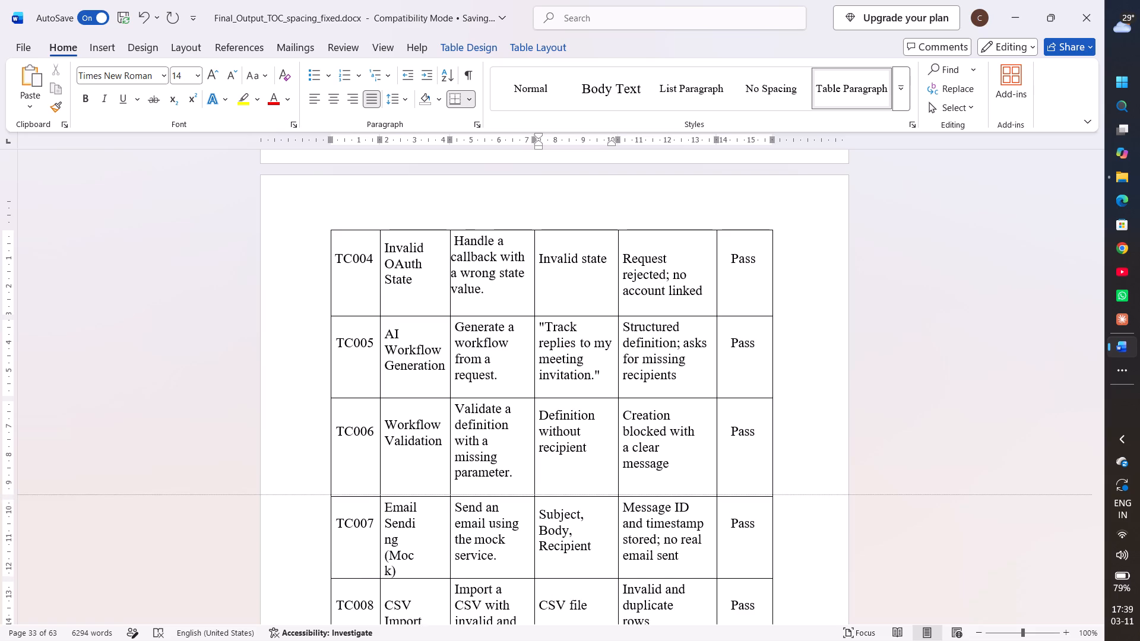
pyautogui.moveTo(592, 494); pyautogui.dragTo(592, 488)
# Check the page breaks of Table 6.1 around TC004 and TC013, and save the document.
pyautogui.scroll(-1, 592, 488)
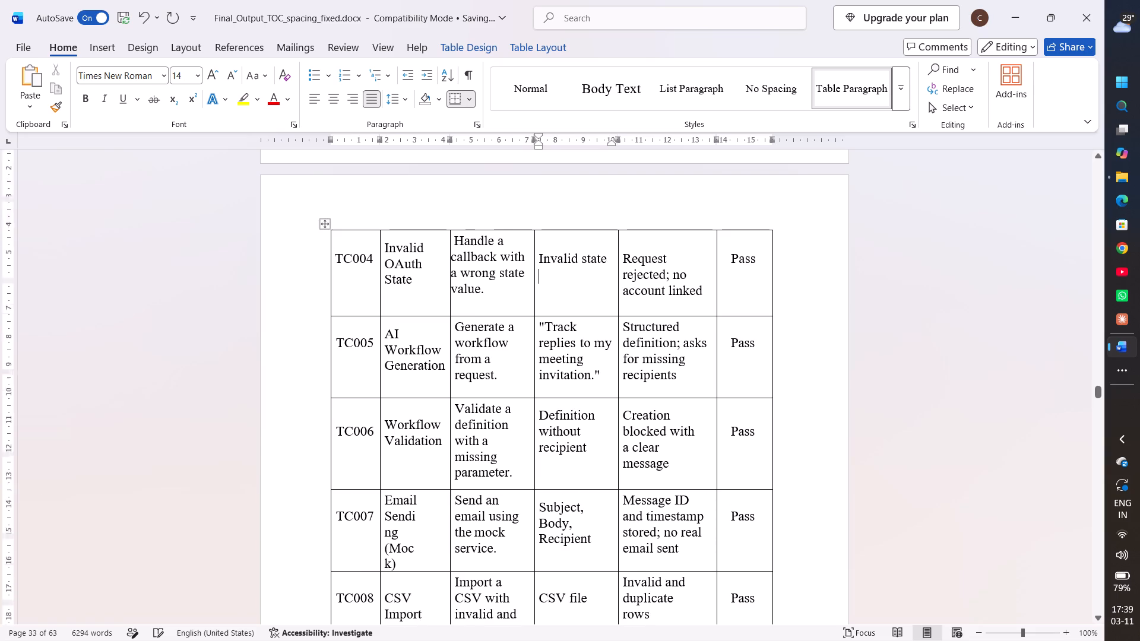
pyautogui.scroll(-2, 592, 488)
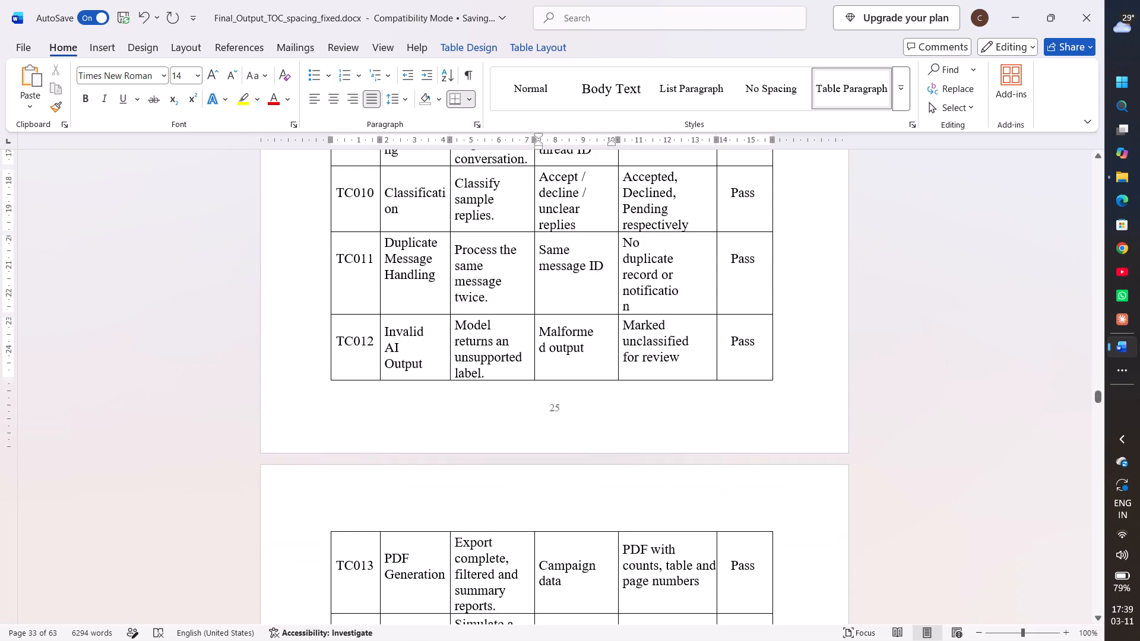
pyautogui.scroll(3, 592, 488)
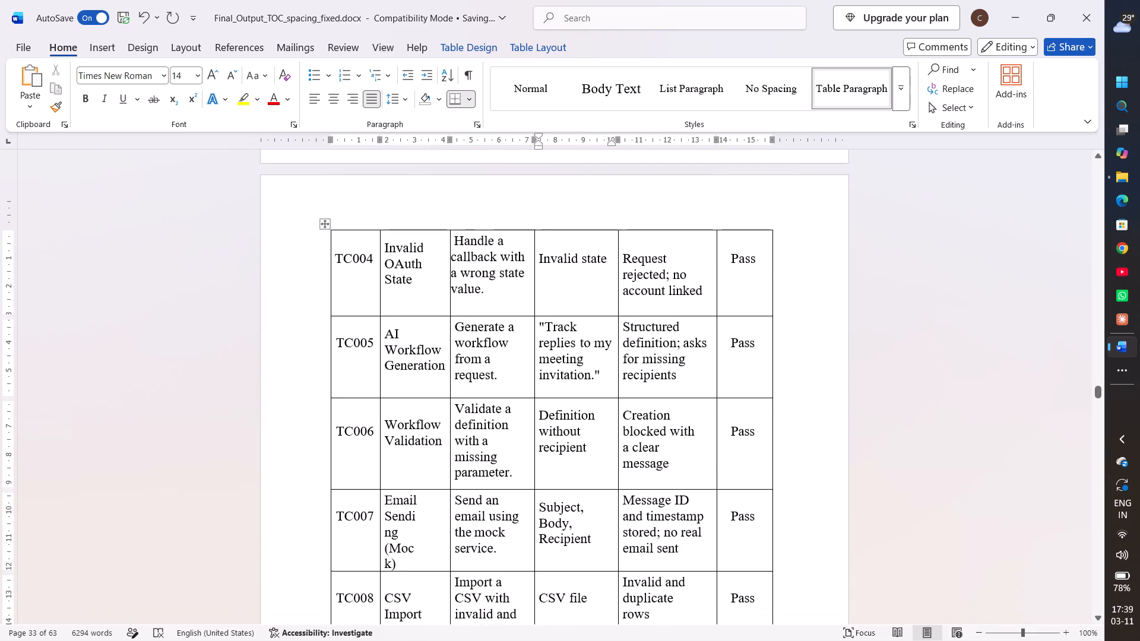
pyautogui.scroll(1, 592, 488)
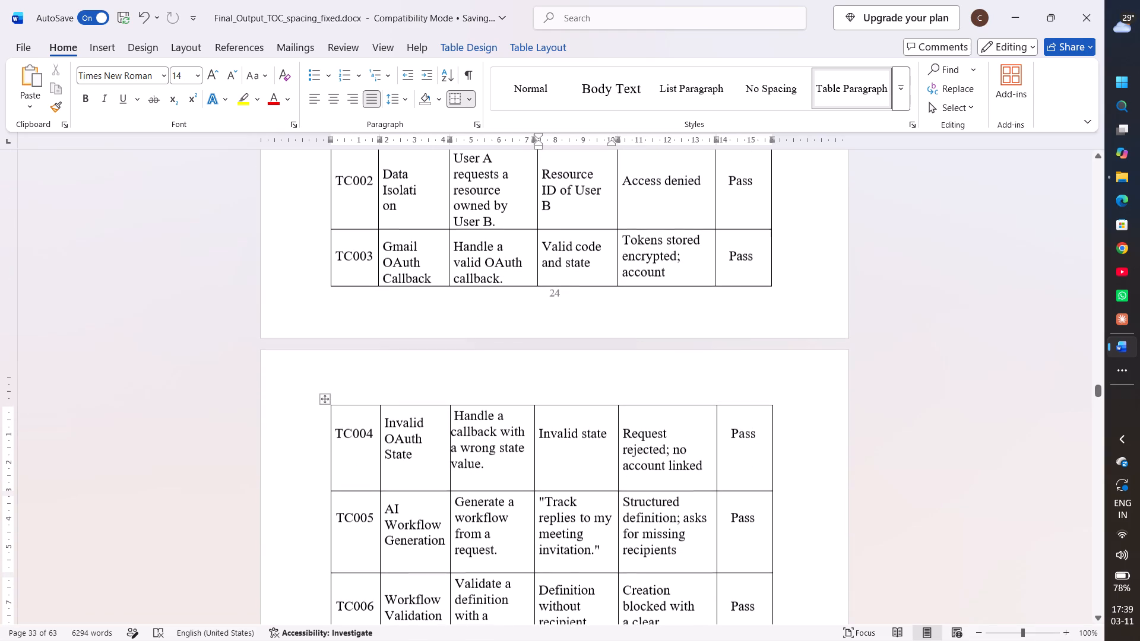
pyautogui.scroll(1, 592, 488)
pyautogui.hotkey('ctrl', 's')
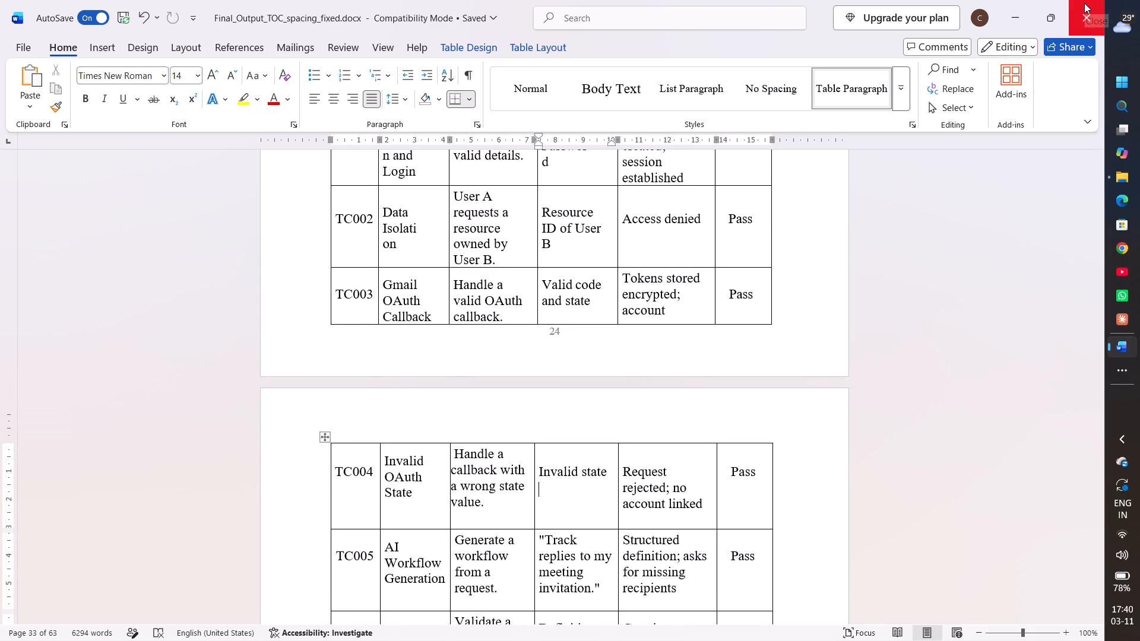
# Look through the rest of the report, from Table 6.1 past Chapter 7 to the Appendix-IV conference paper pages.
pyautogui.scroll(-3, 1011, 221)
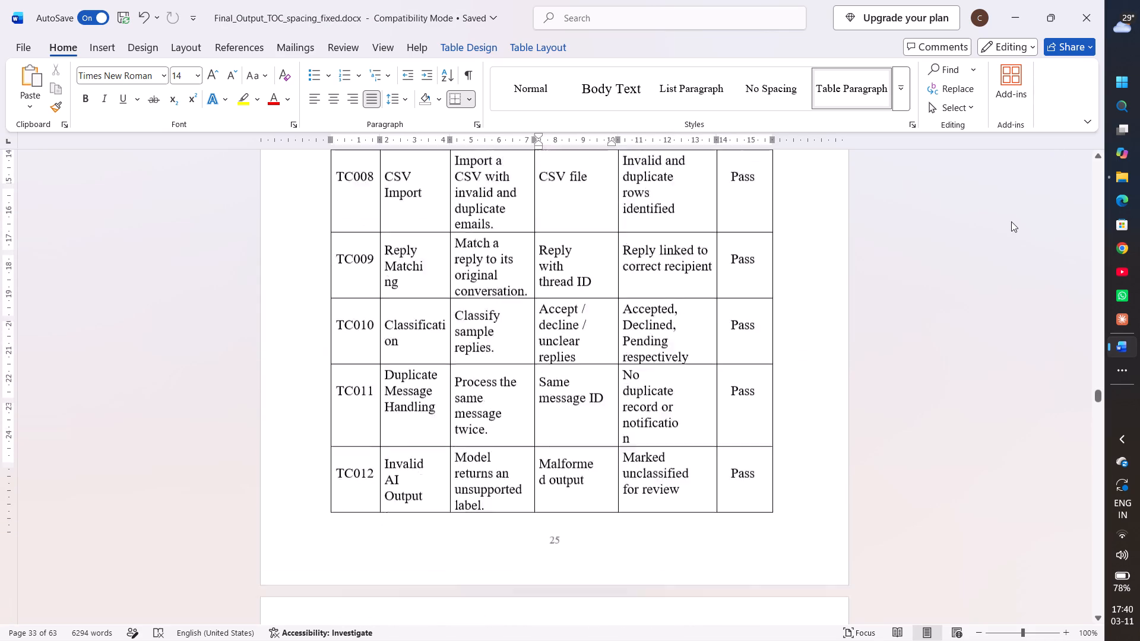
pyautogui.scroll(-3, 1011, 221)
pyautogui.scroll(10, 1011, 221)
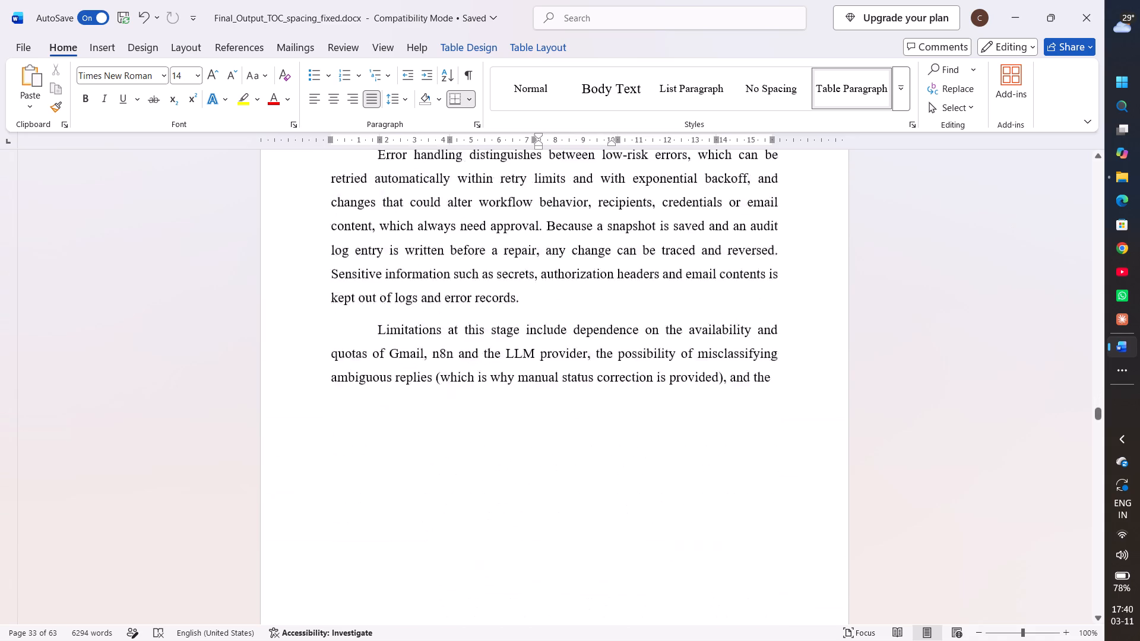
pyautogui.scroll(3, 1011, 221)
pyautogui.scroll(-6, 1011, 221)
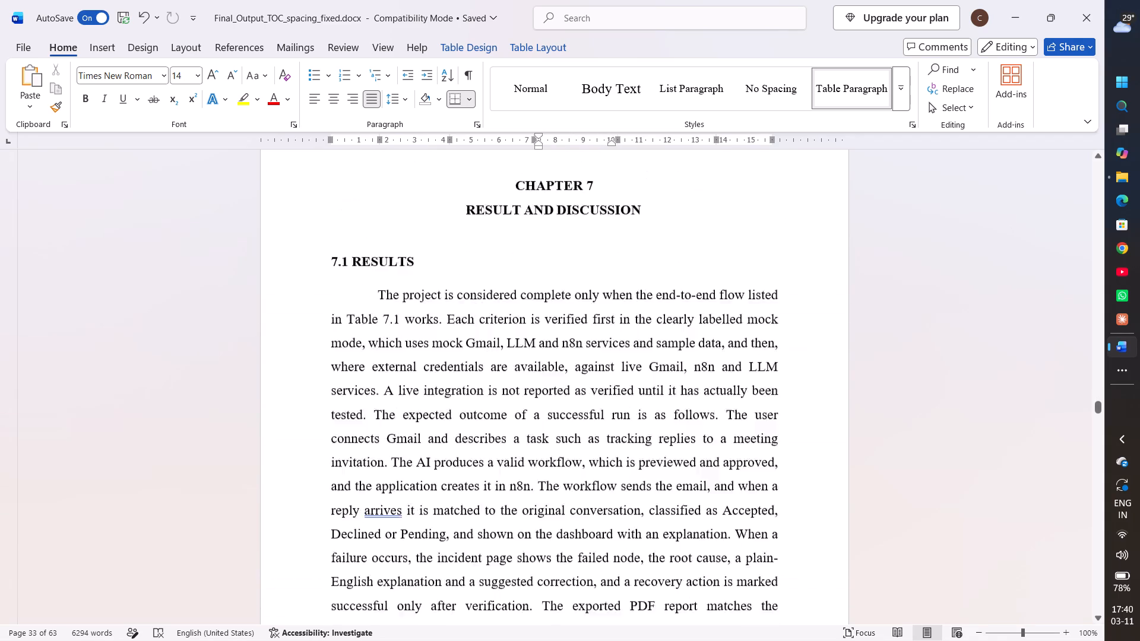
pyautogui.scroll(-7, 1011, 221)
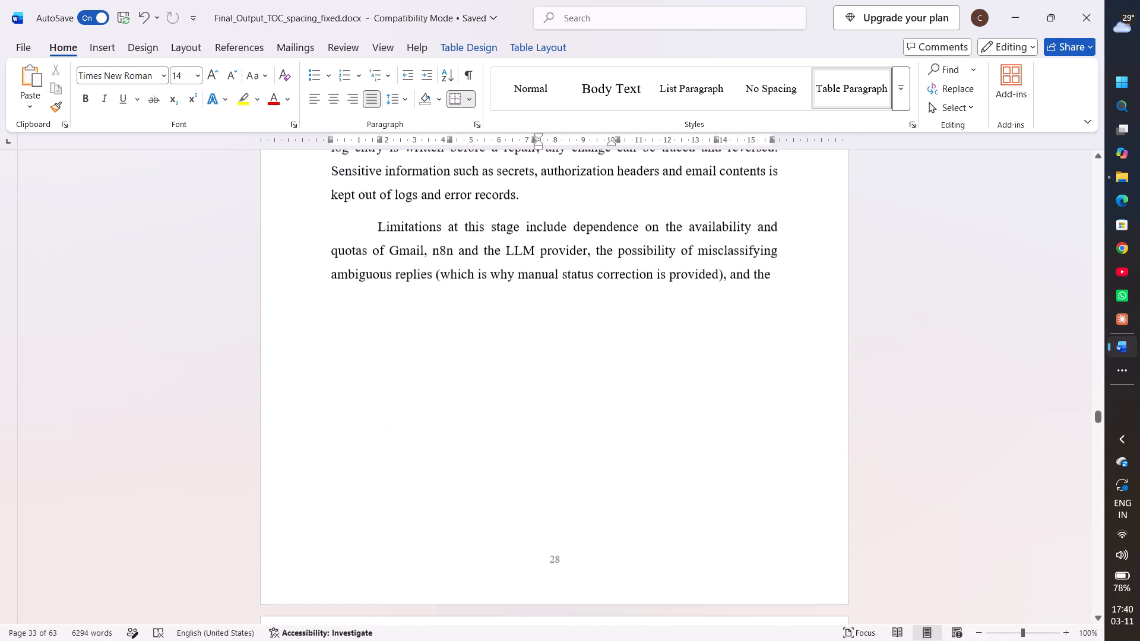
pyautogui.scroll(-6, 1011, 221)
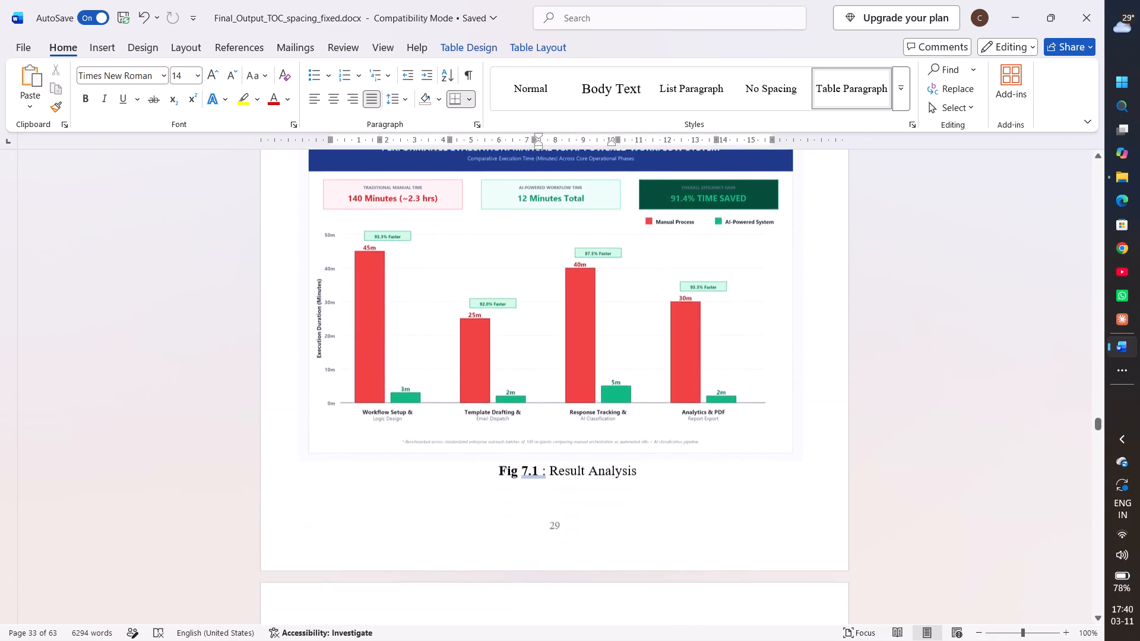
pyautogui.scroll(-5, 1011, 221)
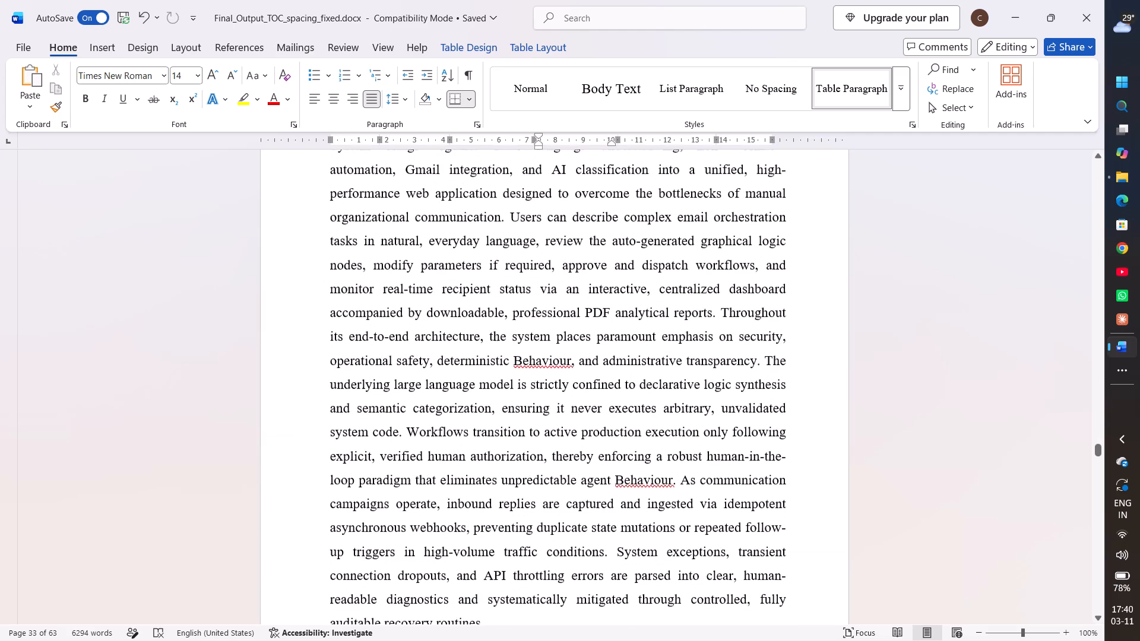
pyautogui.scroll(-6, 1011, 221)
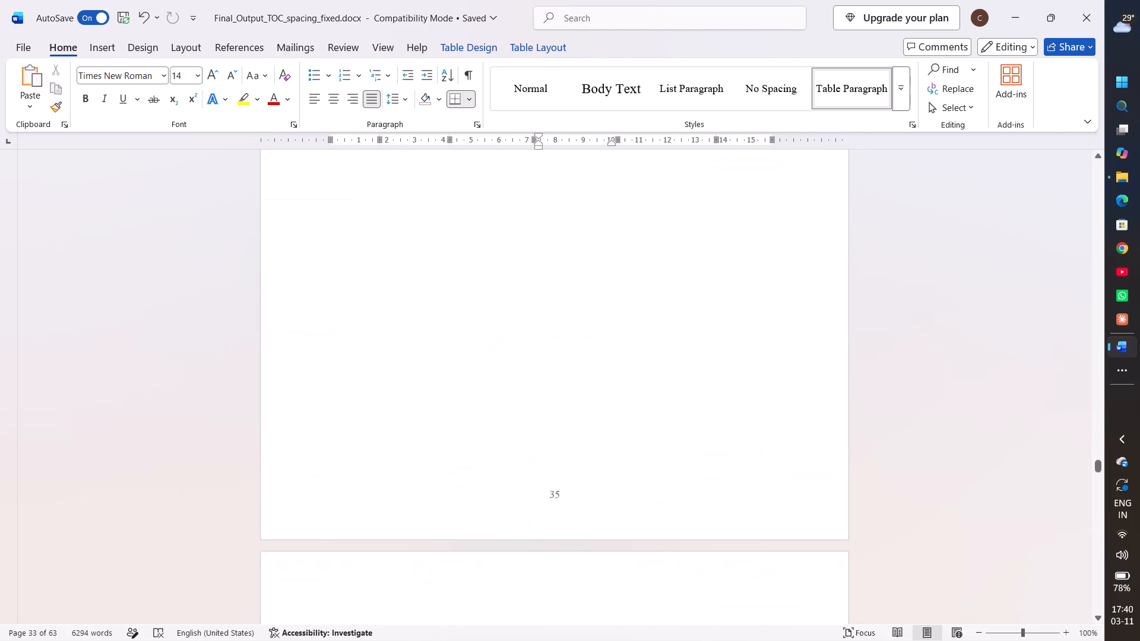
pyautogui.scroll(-8, 1011, 221)
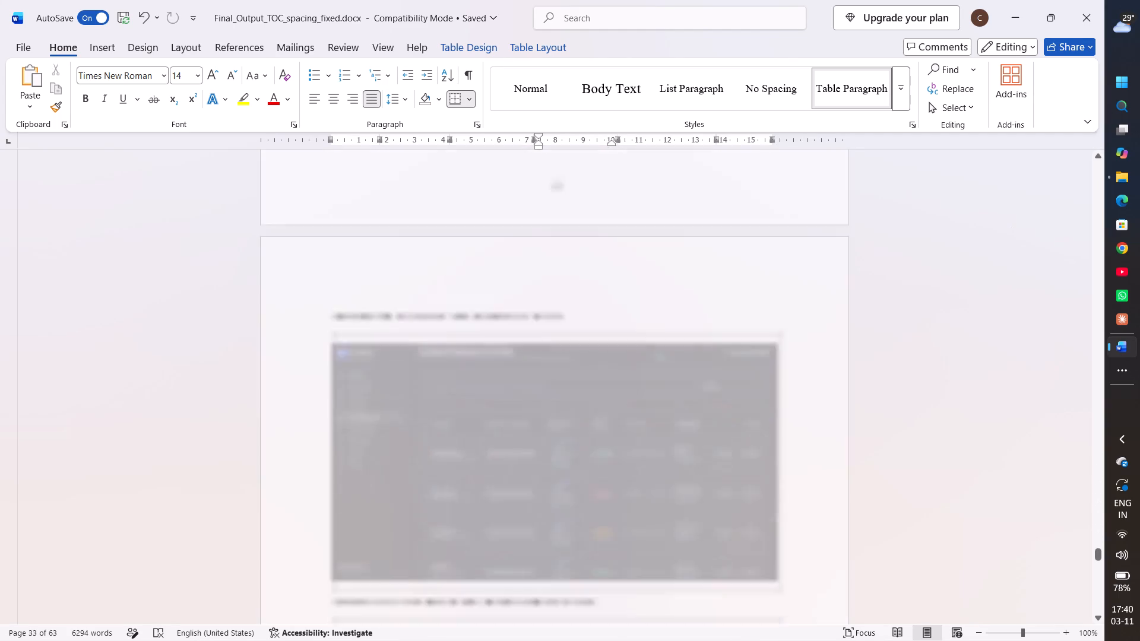
pyautogui.scroll(-6, 1011, 221)
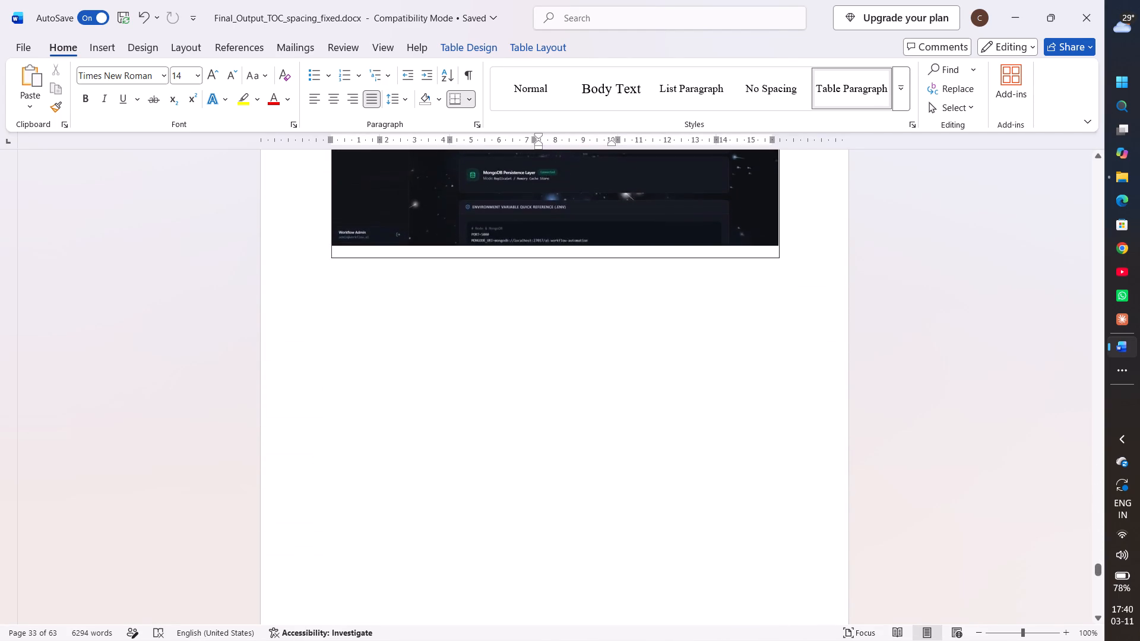
pyautogui.scroll(-4, 1011, 221)
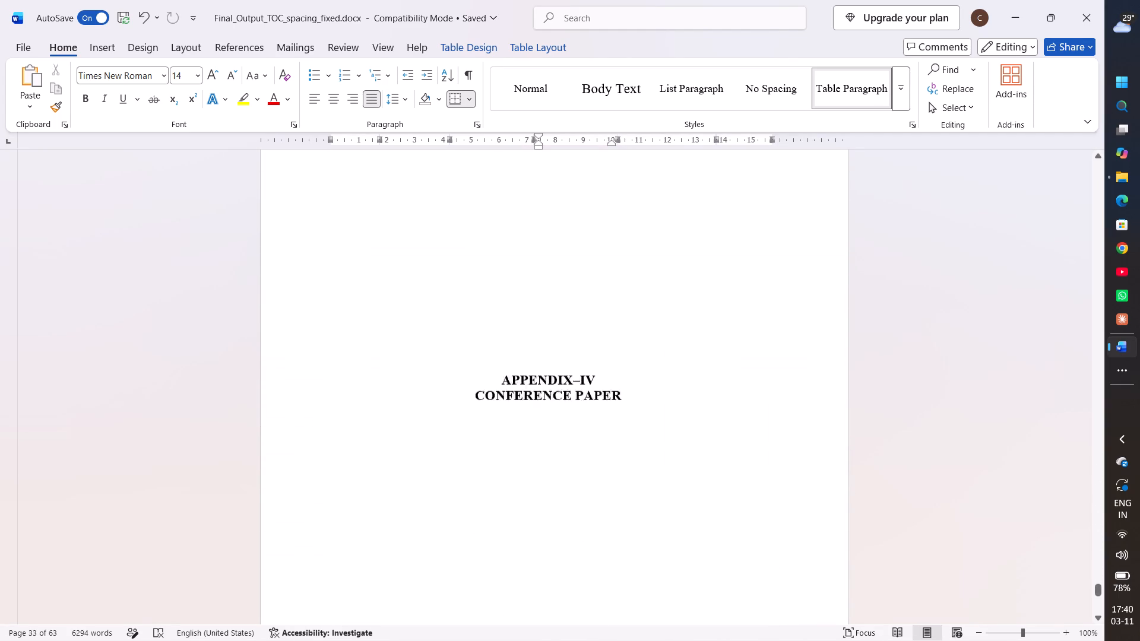
pyautogui.scroll(-4, 1011, 221)
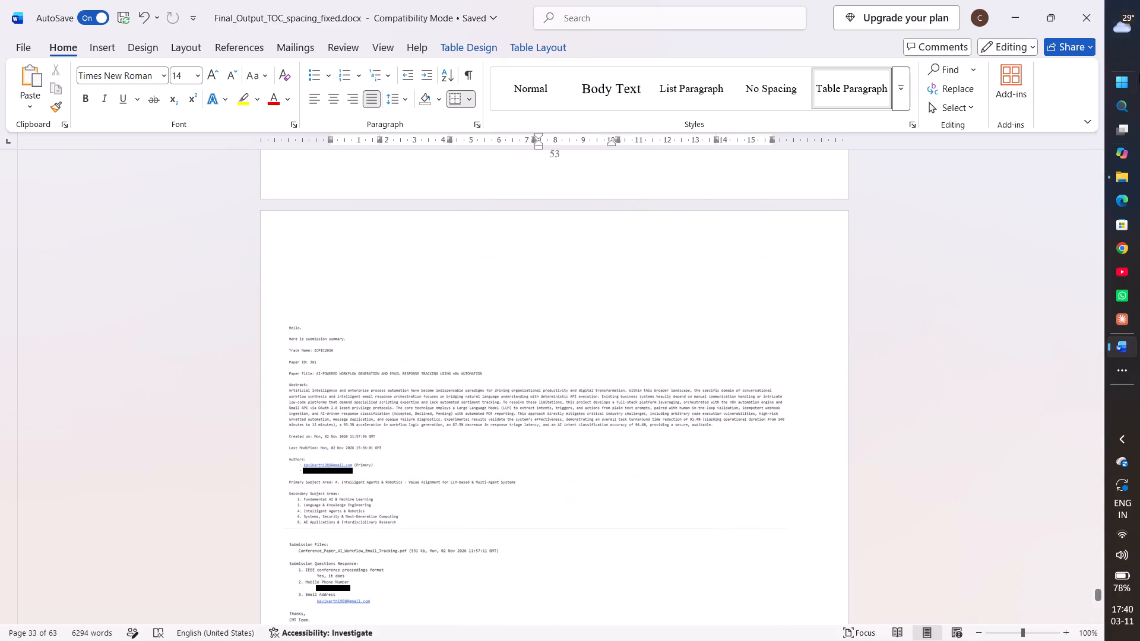
# Close the Word report window and the Chrome window with ChatGPT.
pyautogui.click(1088, 24)
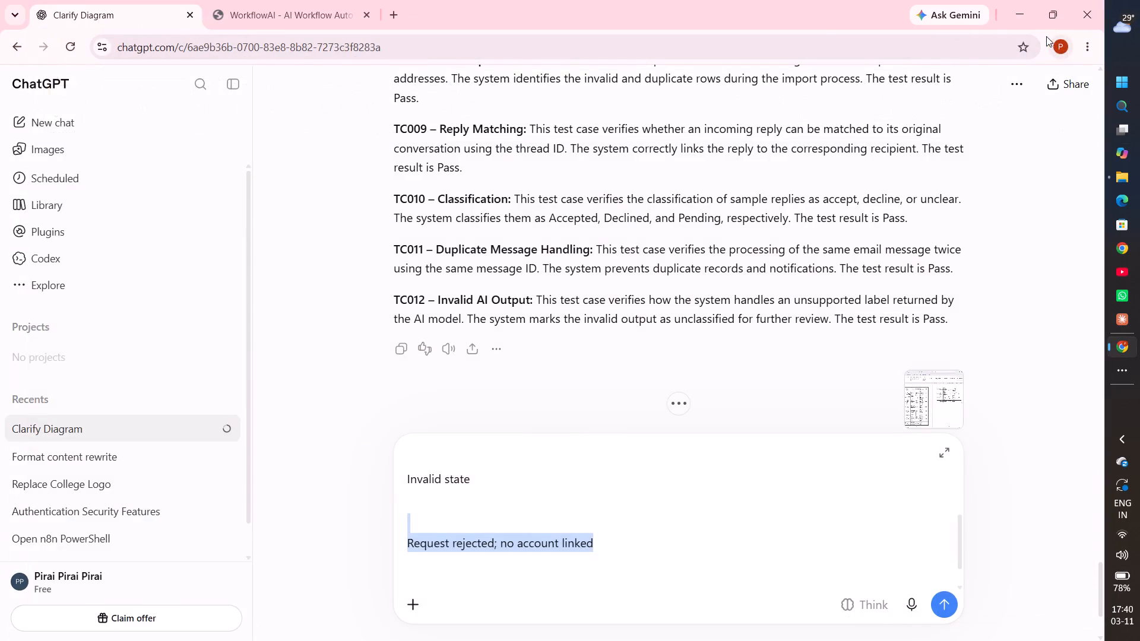
pyautogui.click(1076, 20)
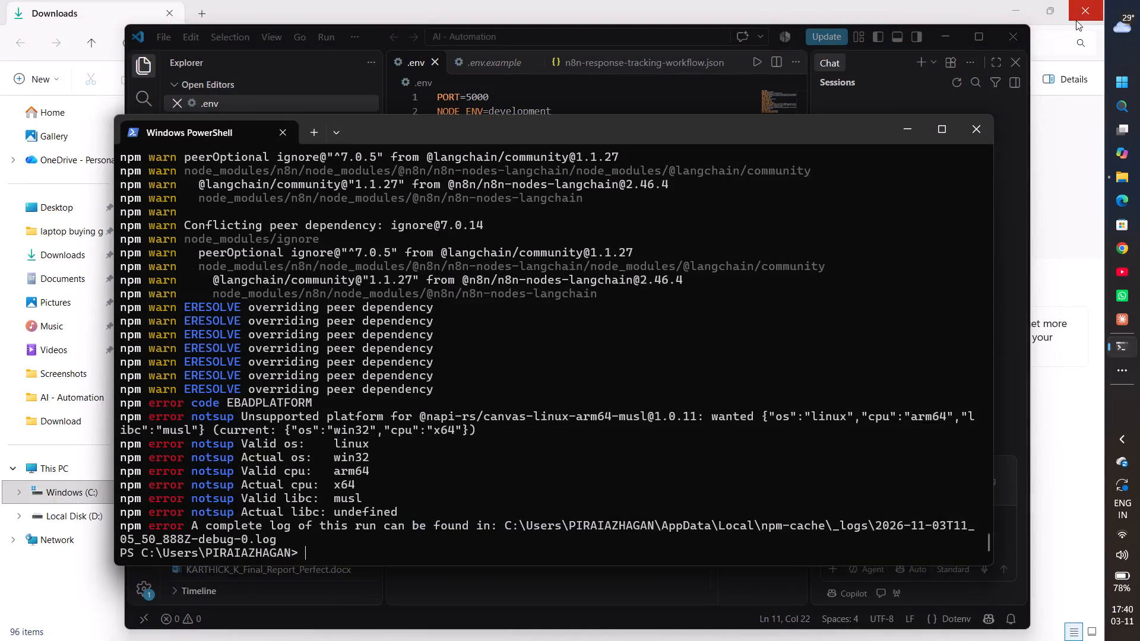
# Minimize the Windows PowerShell window, and close the Visual Studio Code and Downloads File Explorer windows.
pyautogui.click(911, 141)
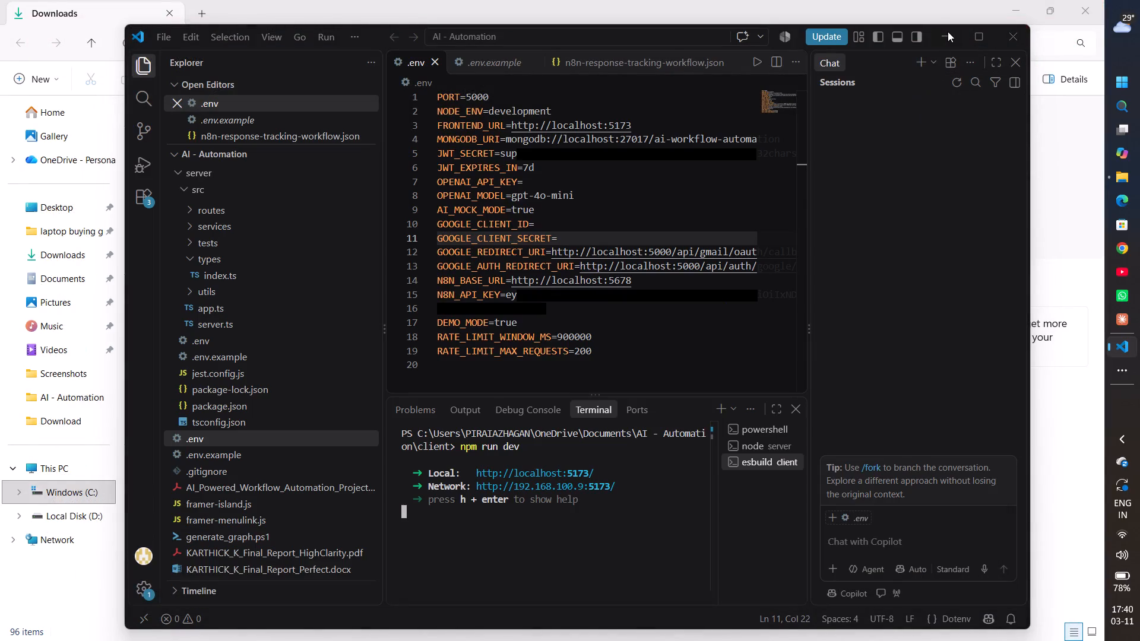
pyautogui.click(948, 31)
pyautogui.scroll(1, 734, 259)
pyautogui.hotkey('alt', 'Tab')
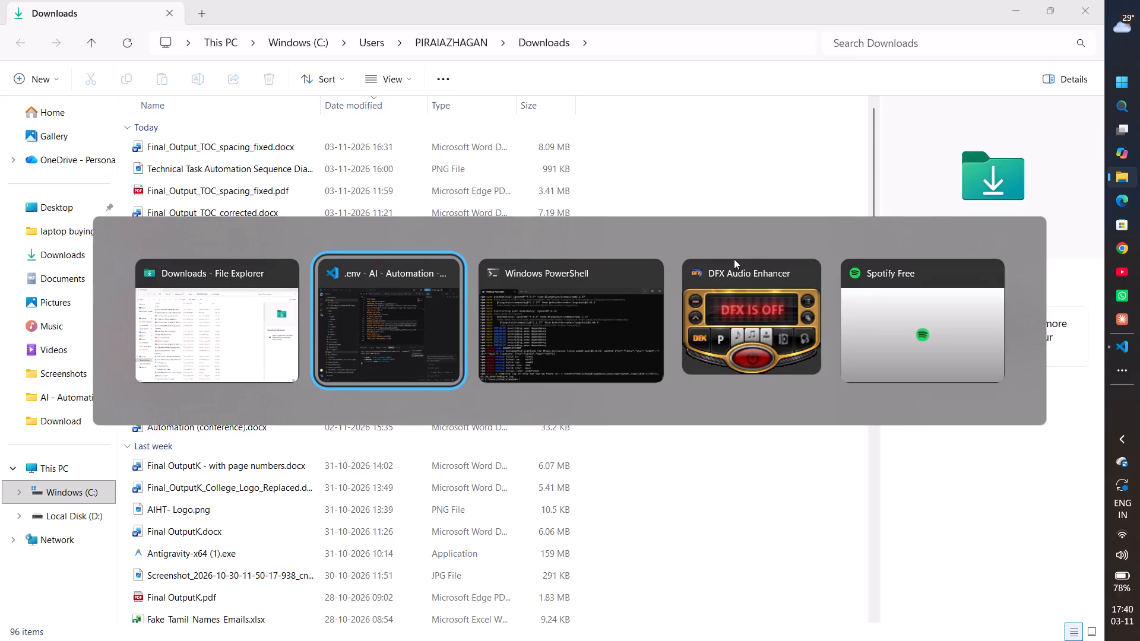
pyautogui.click(1005, 40)
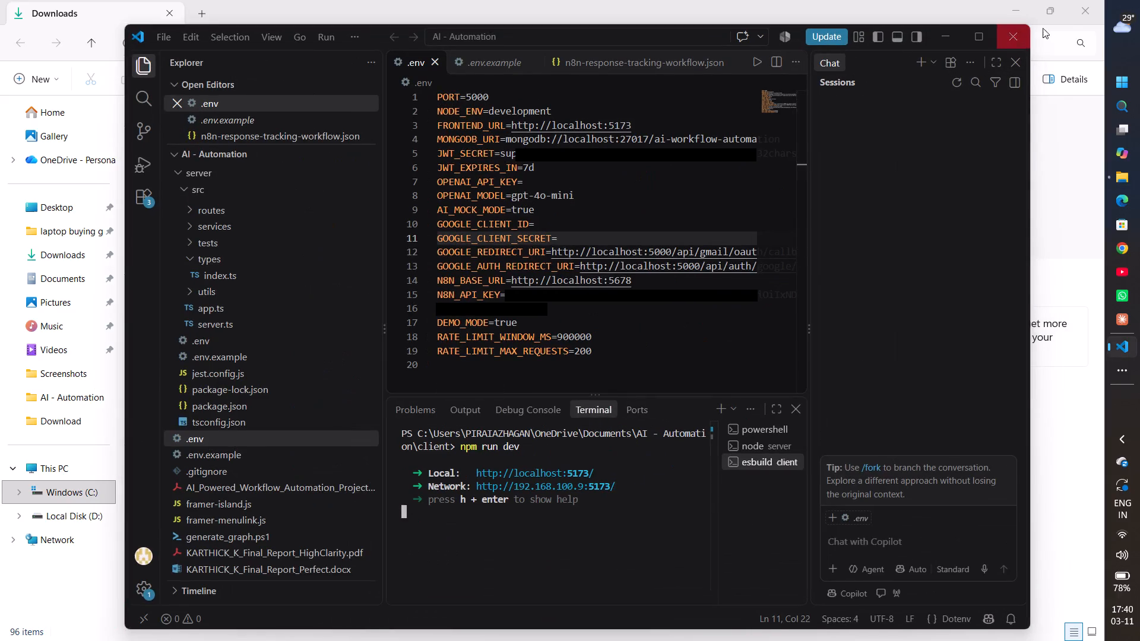
pyautogui.click(1070, 14)
pyautogui.click(1070, 14)
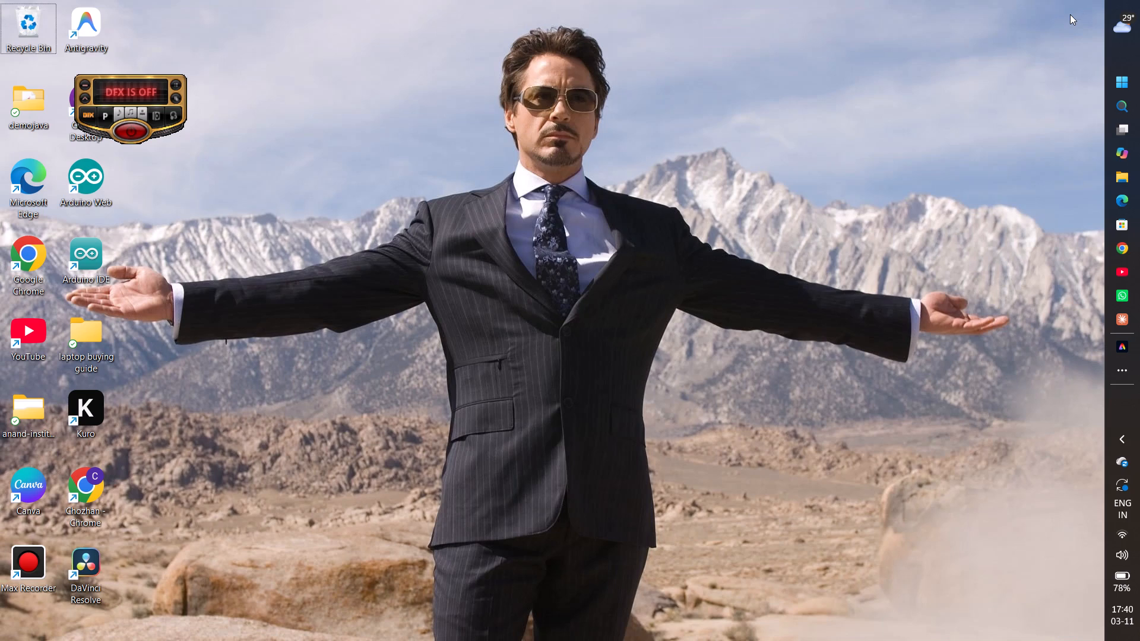
# Close the minimized Windows PowerShell window.
pyautogui.moveTo(1114, 372); pyautogui.dragTo(1099, 367)
pyautogui.moveTo(1099, 367); pyautogui.dragTo(1120, 370)
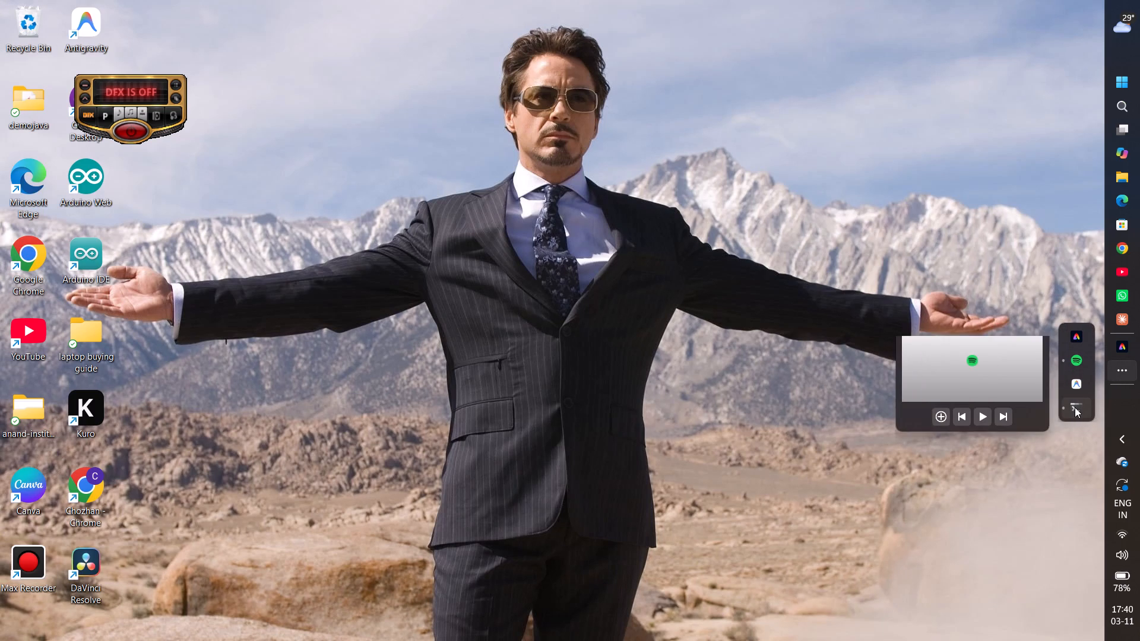
pyautogui.click(1038, 369)
pyautogui.click(1002, 305)
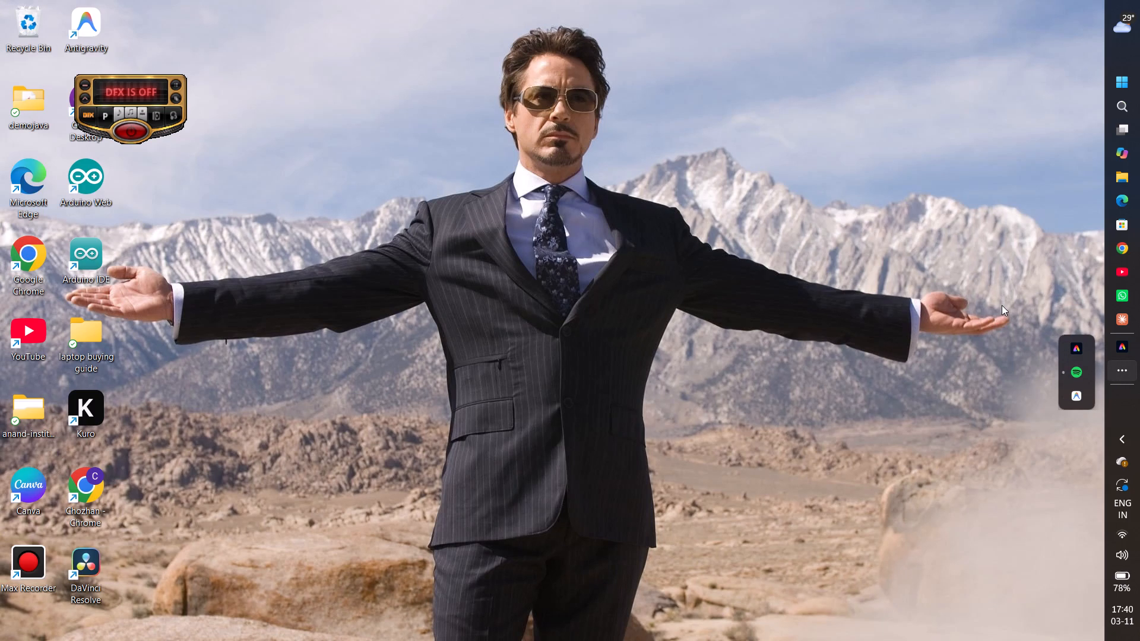
# Shut down the computer.
pyautogui.press('super+x')
pyautogui.press('u')
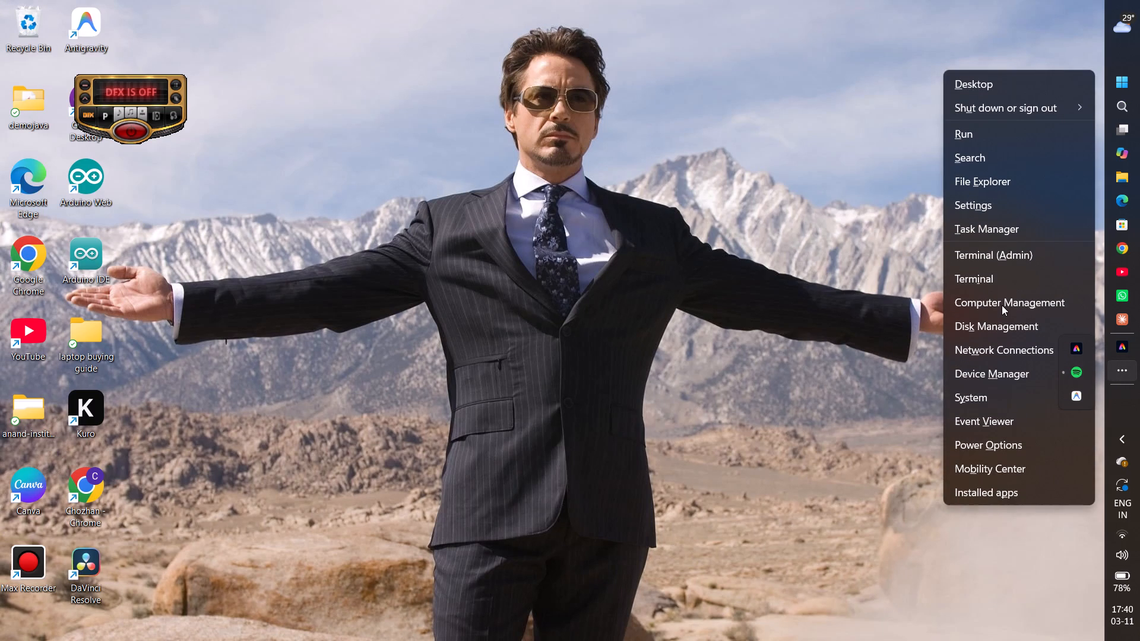
pyautogui.press('u')
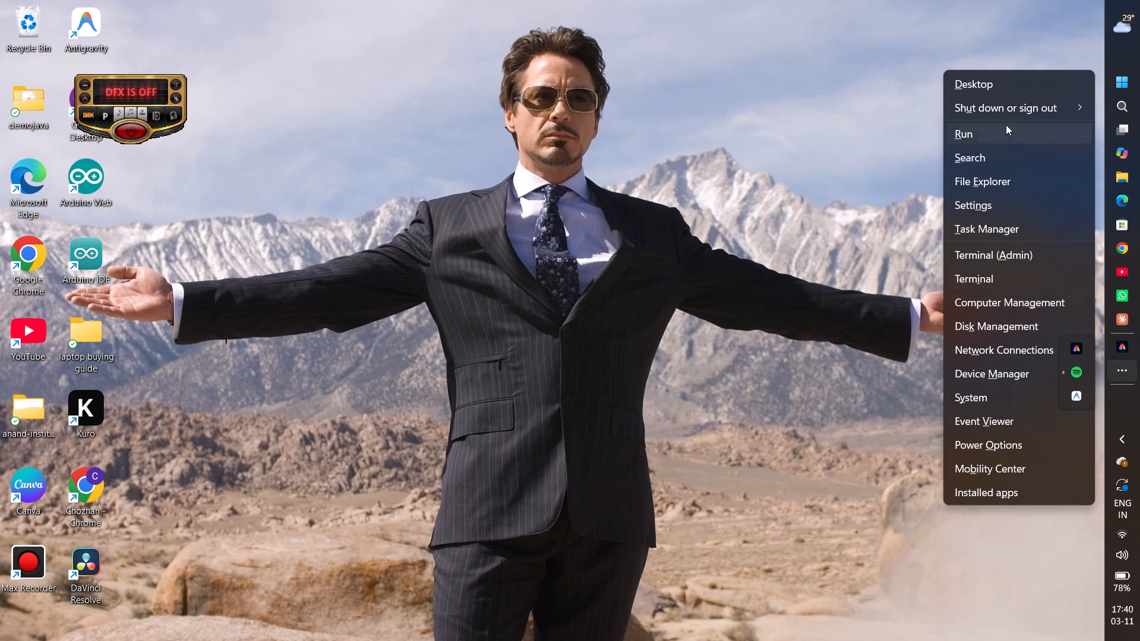
pyautogui.click(1015, 113)
pyautogui.click(916, 159)
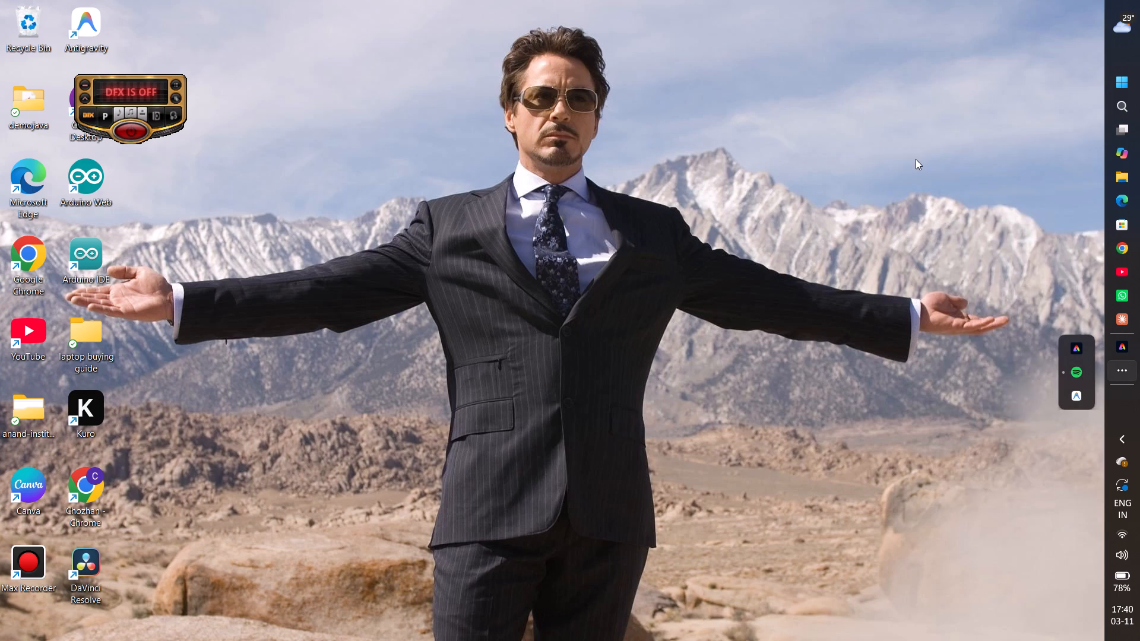